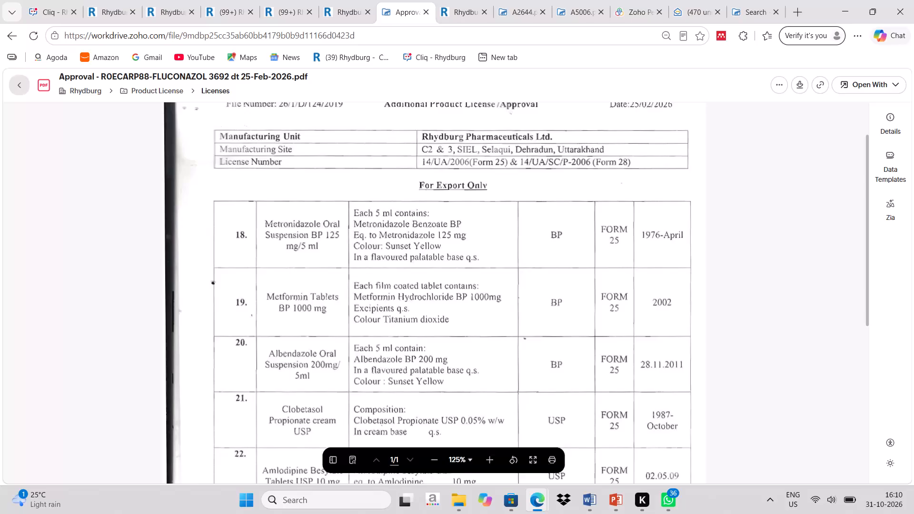
Set the display brightness to 0 in the system's quick settings.
{"action": "left_click", "coordinate": [819, 496]}
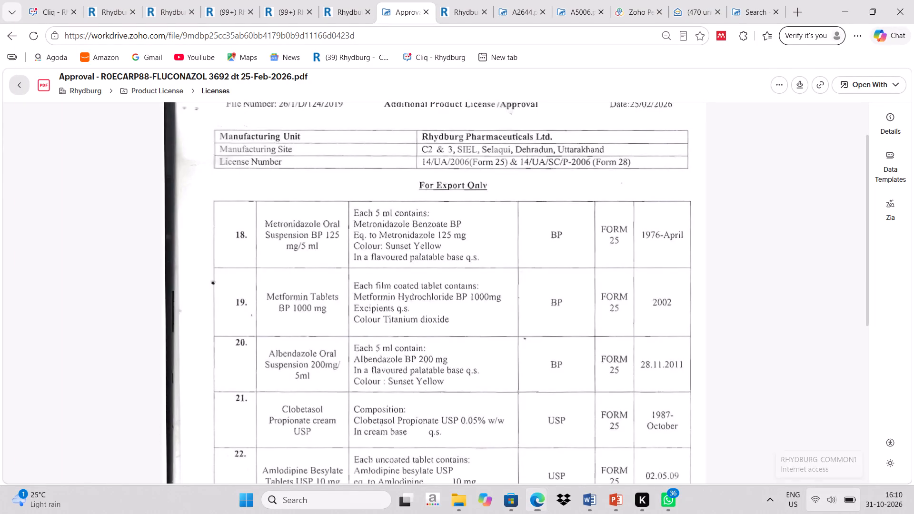
{"action": "left_click_drag", "start_coordinate": [730, 393], "coordinate": [721, 397]}
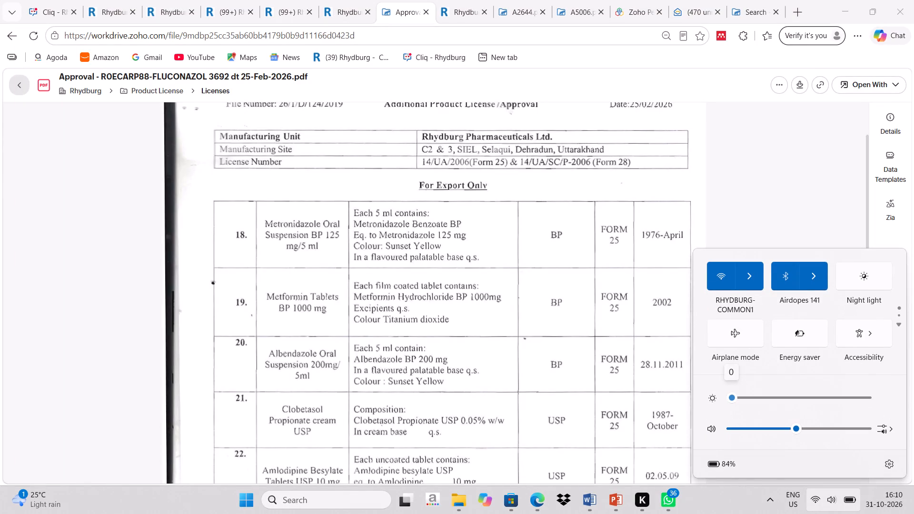
{"action": "left_click_drag", "start_coordinate": [721, 397], "coordinate": [720, 397]}
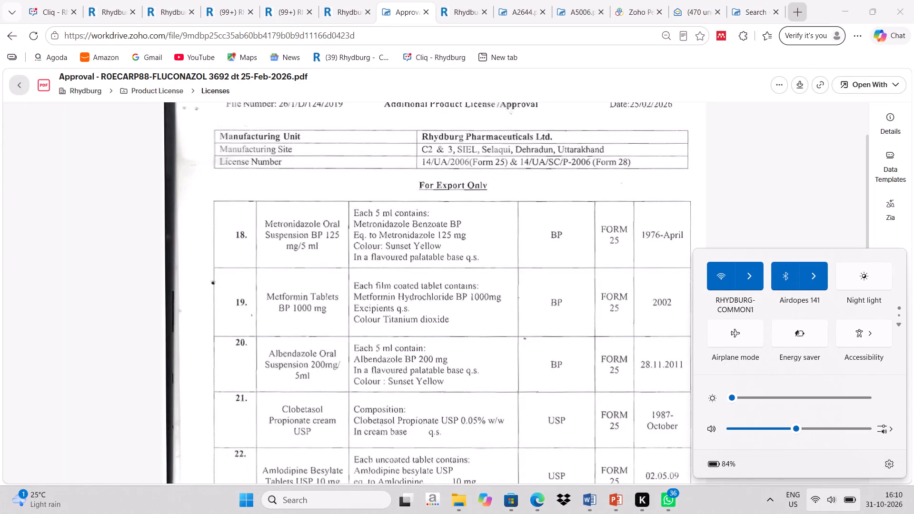
Open the YouTube home page in a new browser tab from the saved favourites.
{"action": "left_click", "coordinate": [801, 10]}
{"action": "left_click", "coordinate": [190, 57]}
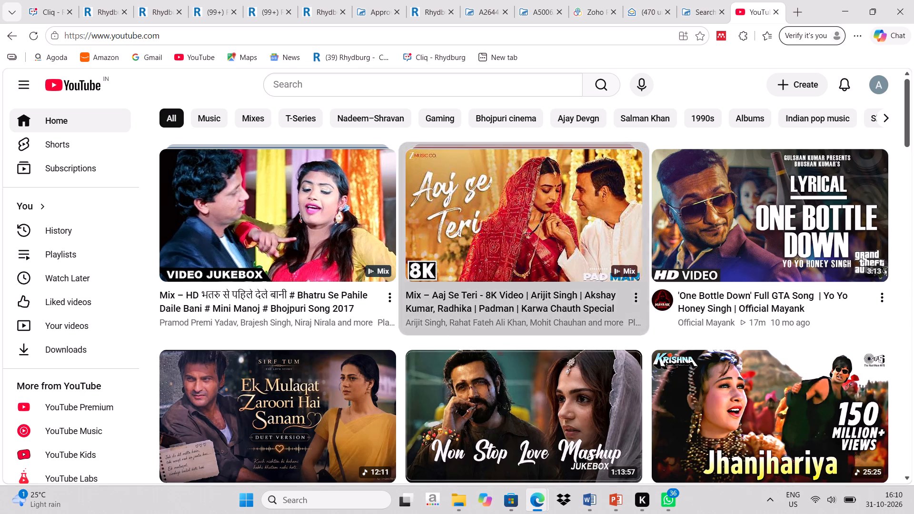
Search YouTube for "dil da ni mada tera sidhu moose wala" and play the playlist of that name from the results.
{"action": "left_click", "coordinate": [318, 90]}
{"action": "left_click", "coordinate": [334, 2]}
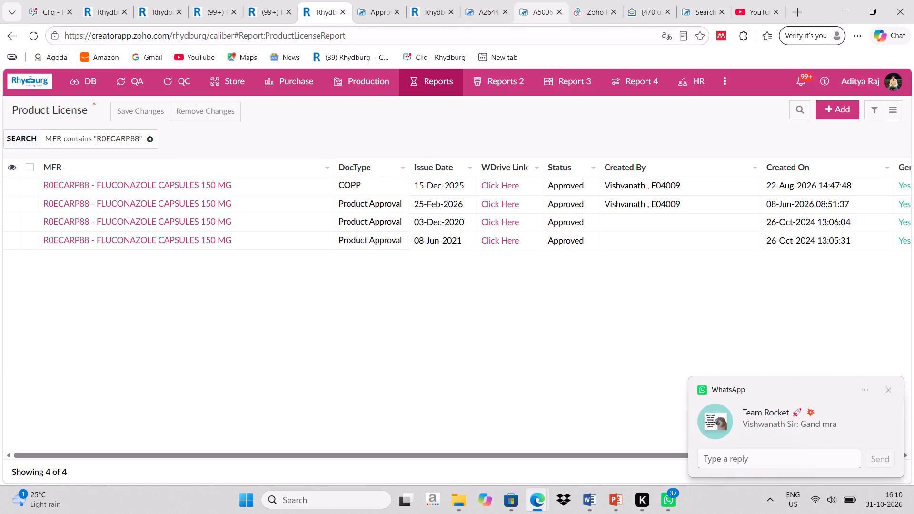
{"action": "left_click", "coordinate": [756, 11]}
{"action": "type", "text": "dil d"}
{"action": "type", "text": "a nii ,ada"}
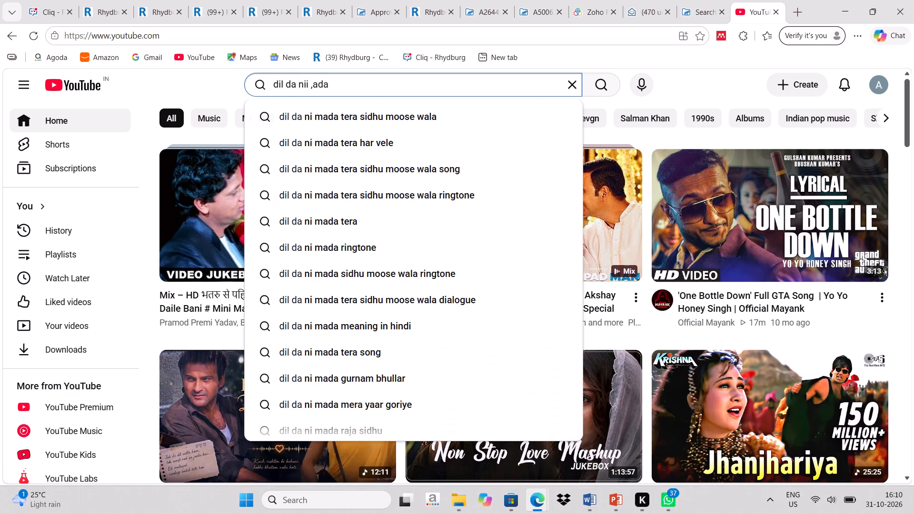
{"action": "left_click", "coordinate": [354, 118]}
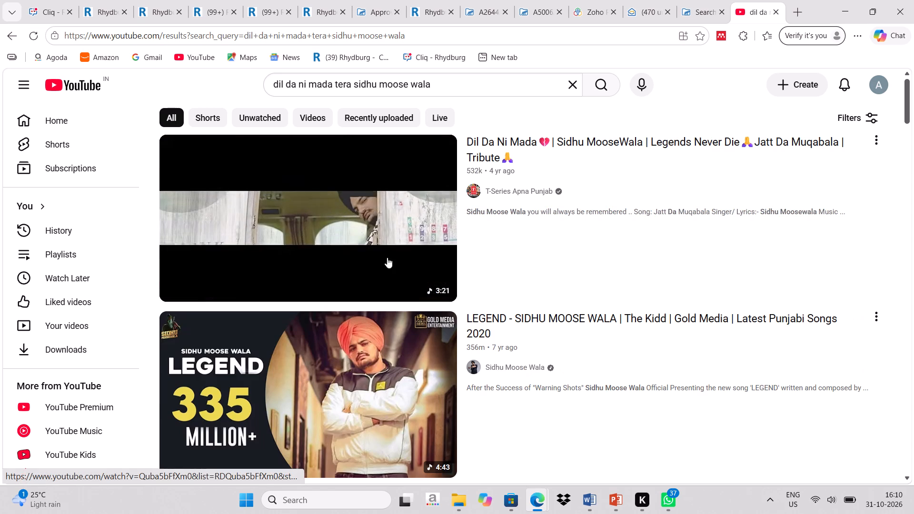
{"action": "scroll", "coordinate": [447, 263], "scroll_direction": "down", "scroll_amount": 2}
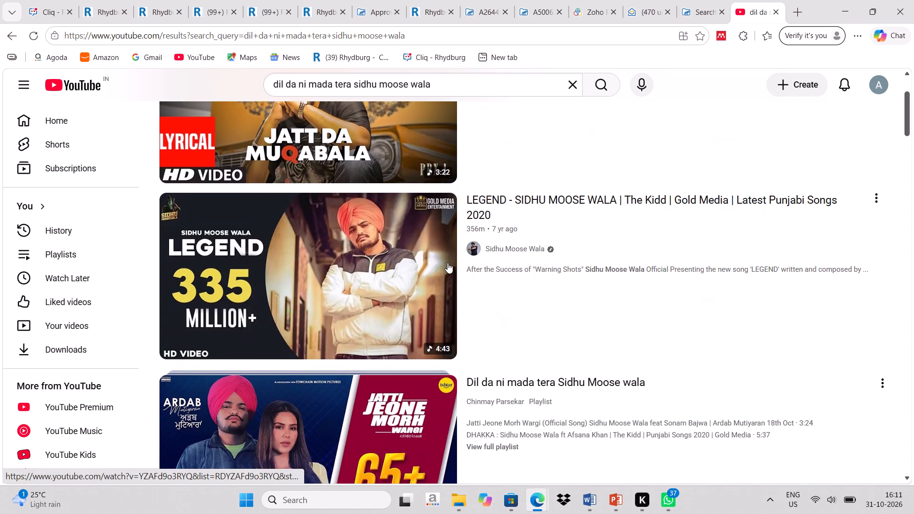
{"action": "scroll", "coordinate": [447, 263], "scroll_direction": "down", "scroll_amount": 1}
{"action": "left_click", "coordinate": [337, 358]}
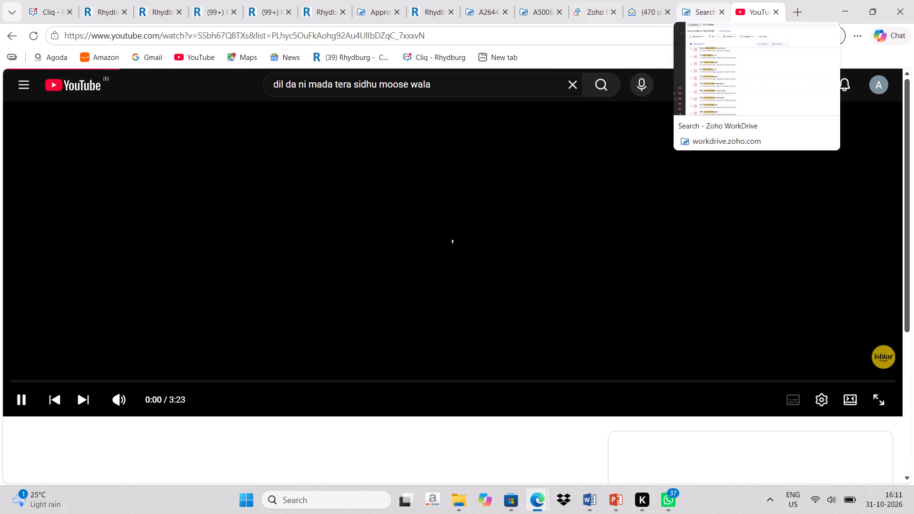
Switch to Cliq and examine the newly forwarded PDF attachments in the first open chat.
{"action": "left_click", "coordinate": [698, 8]}
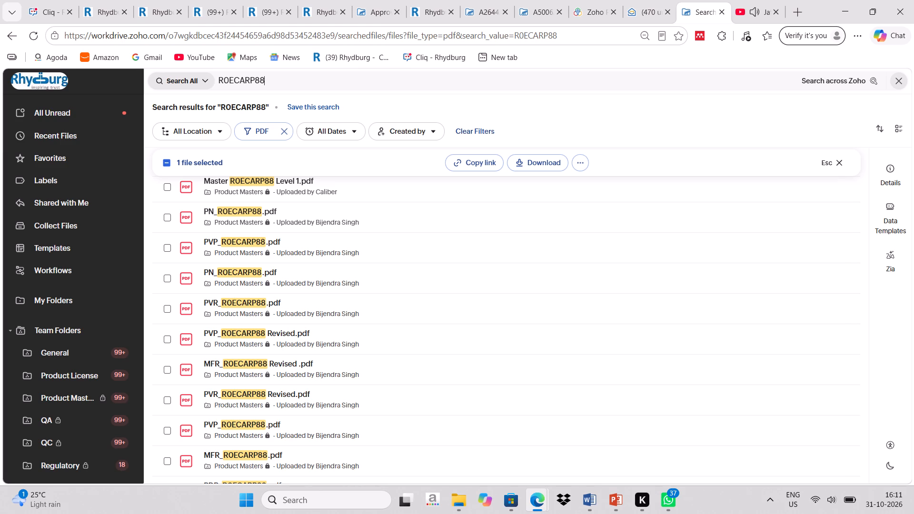
{"action": "left_click", "coordinate": [37, 5]}
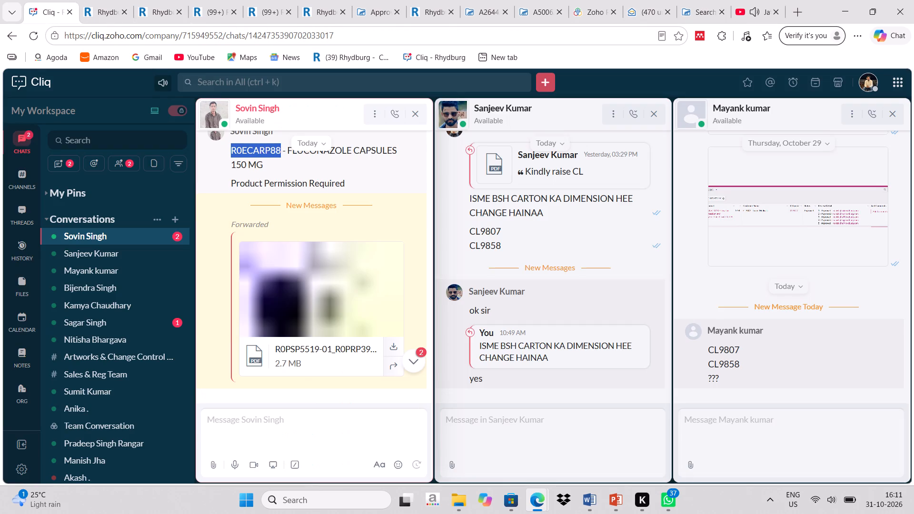
{"action": "scroll", "coordinate": [362, 311], "scroll_direction": "down", "scroll_amount": 5}
{"action": "scroll", "coordinate": [288, 256], "scroll_direction": "down", "scroll_amount": 5}
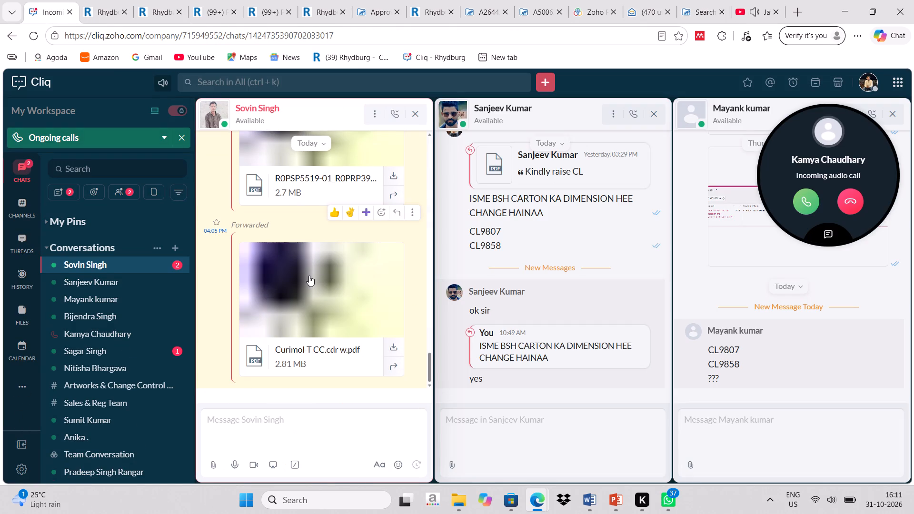
{"action": "scroll", "coordinate": [327, 290], "scroll_direction": "up", "scroll_amount": 2}
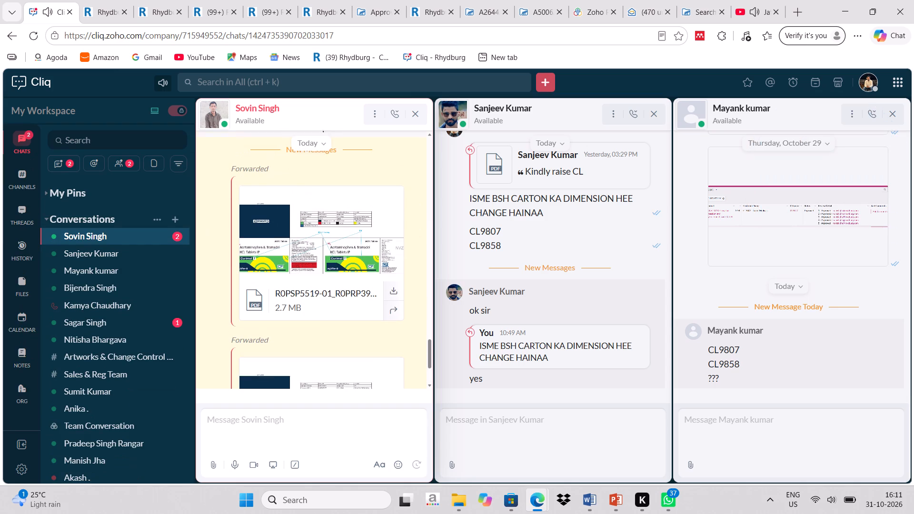
{"action": "scroll", "coordinate": [327, 290], "scroll_direction": "down", "scroll_amount": 11}
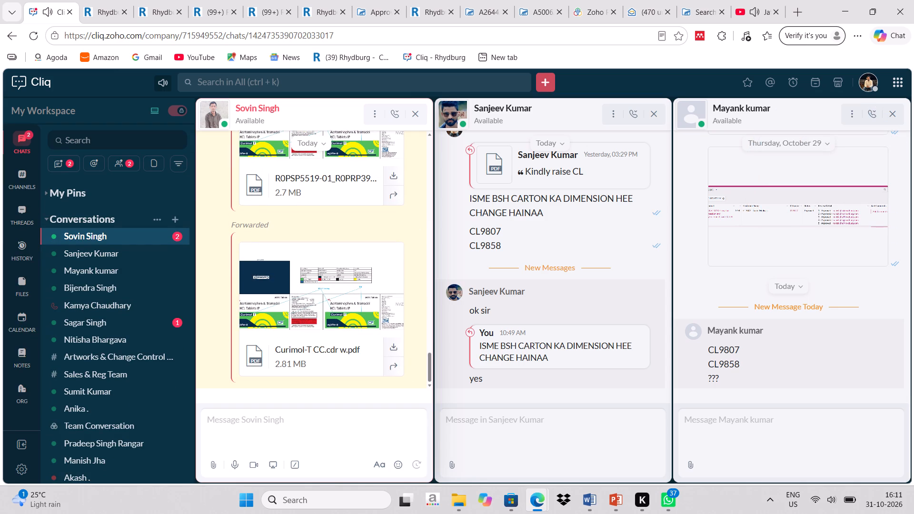
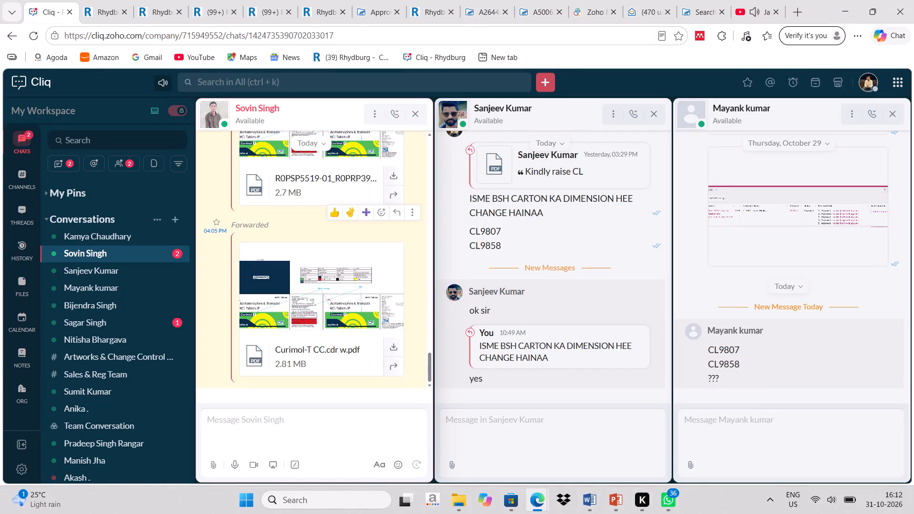
Raise the screen brightness from minimum to about a fifth of its range.
{"action": "left_click", "coordinate": [820, 500]}
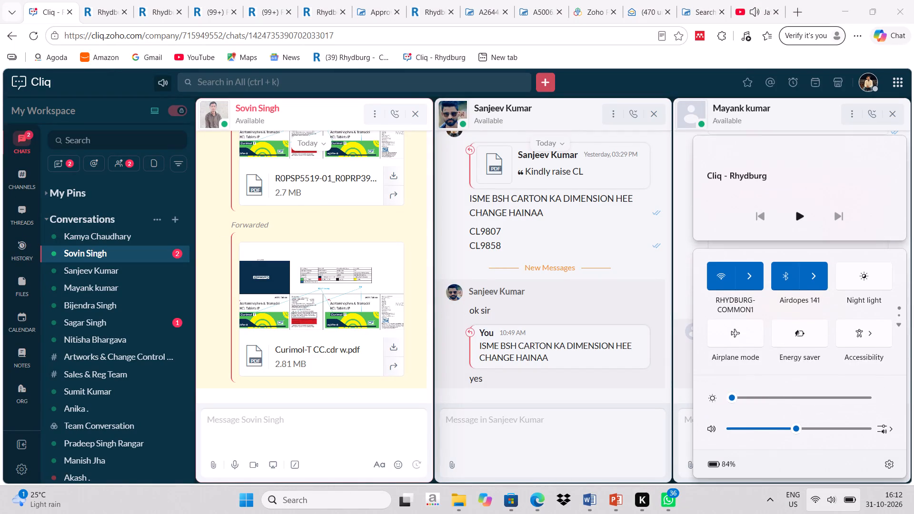
{"action": "left_click", "coordinate": [754, 395]}
Open the forwarded R0PSP5519-01 PDF, the 2.7 MB attachment in the first open chat, to view its artwork.
{"action": "scroll", "coordinate": [317, 265], "scroll_direction": "up", "scroll_amount": 1}
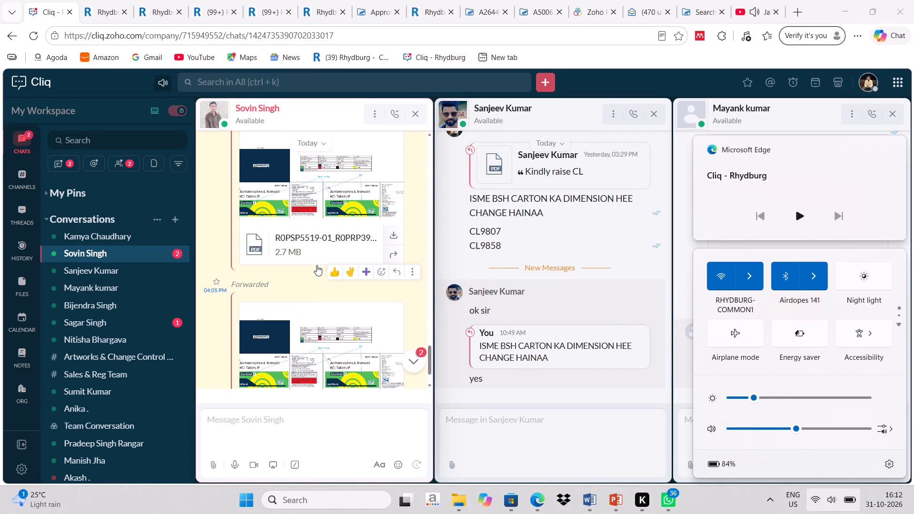
{"action": "scroll", "coordinate": [299, 229], "scroll_direction": "up", "scroll_amount": 2}
{"action": "scroll", "coordinate": [309, 252], "scroll_direction": "down", "scroll_amount": 4}
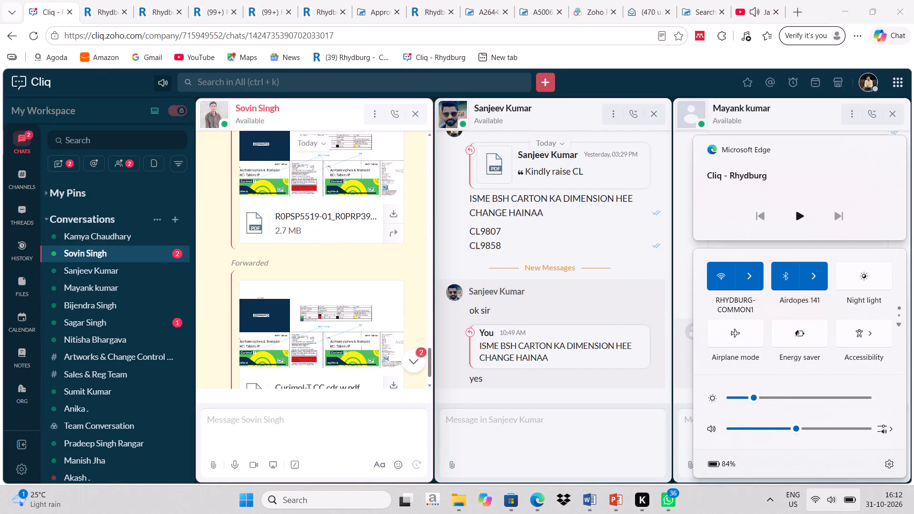
{"action": "scroll", "coordinate": [308, 214], "scroll_direction": "up", "scroll_amount": 1}
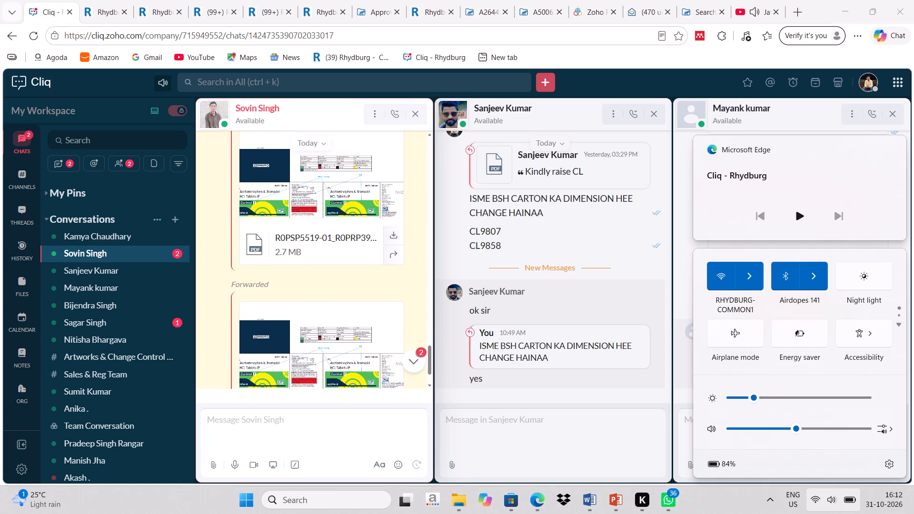
{"action": "left_click", "coordinate": [314, 252]}
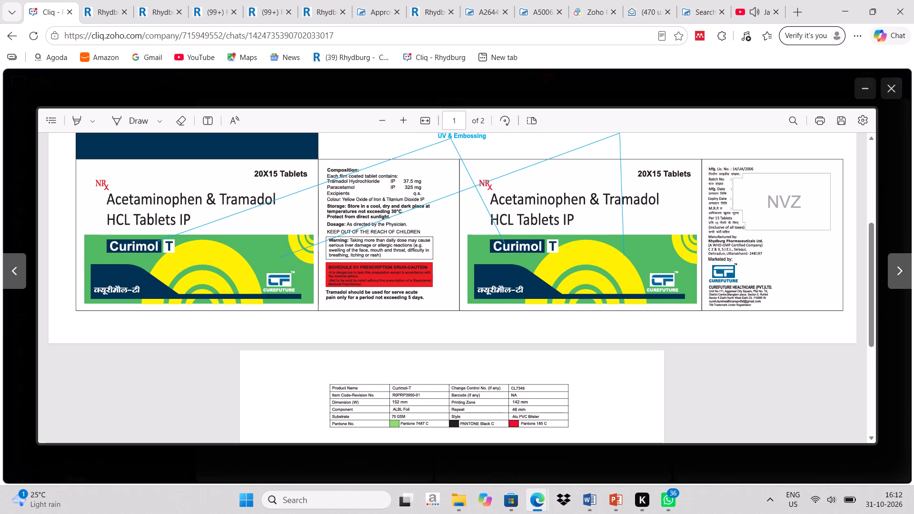
Return to the playing YouTube playlist and look through its queue of songs.
{"action": "left_click", "coordinate": [768, 14]}
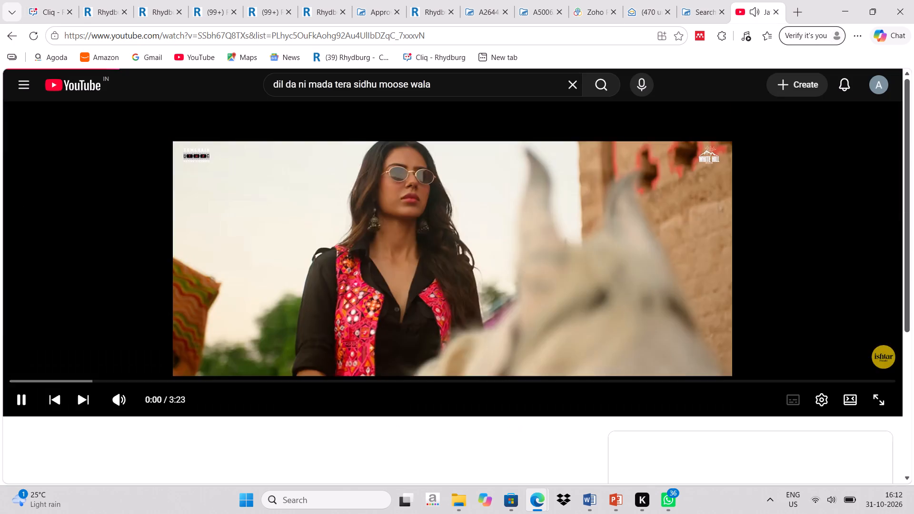
{"action": "left_click", "coordinate": [913, 209]}
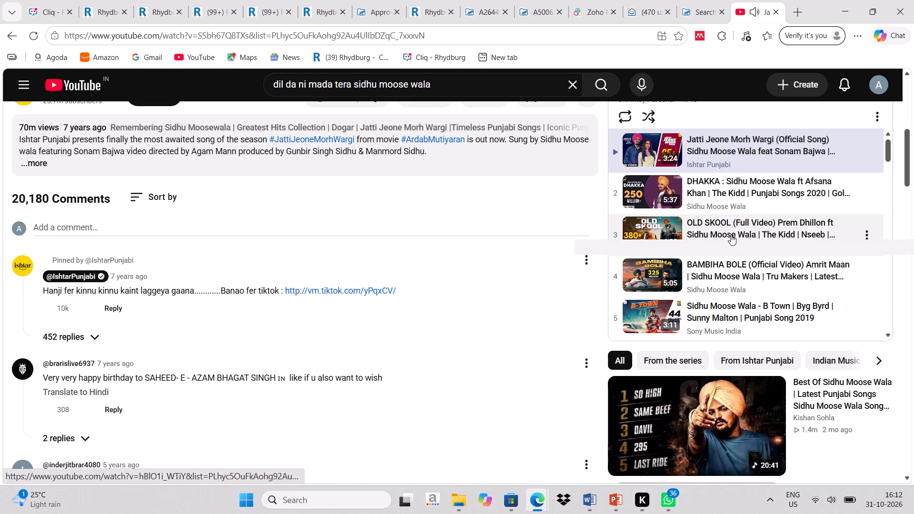
Look through the queued songs in the currently playing Sidhu Moose Wala playlist on YouTube.
{"action": "scroll", "coordinate": [776, 274], "scroll_direction": "down", "scroll_amount": 1}
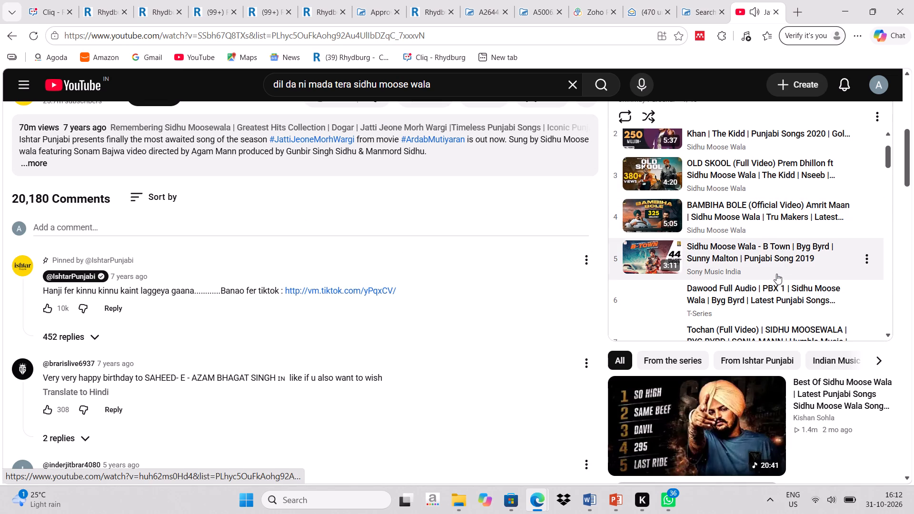
{"action": "scroll", "coordinate": [776, 274], "scroll_direction": "down", "scroll_amount": 4}
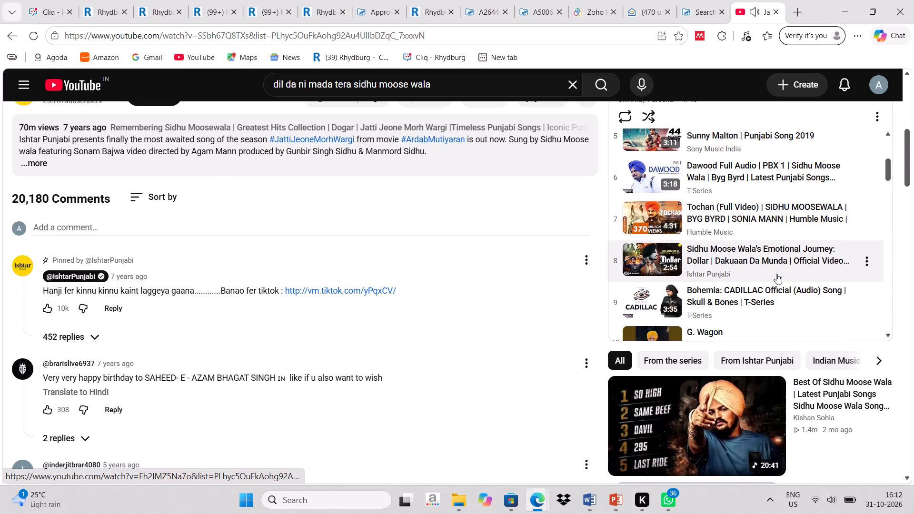
{"action": "scroll", "coordinate": [776, 274], "scroll_direction": "down", "scroll_amount": 1}
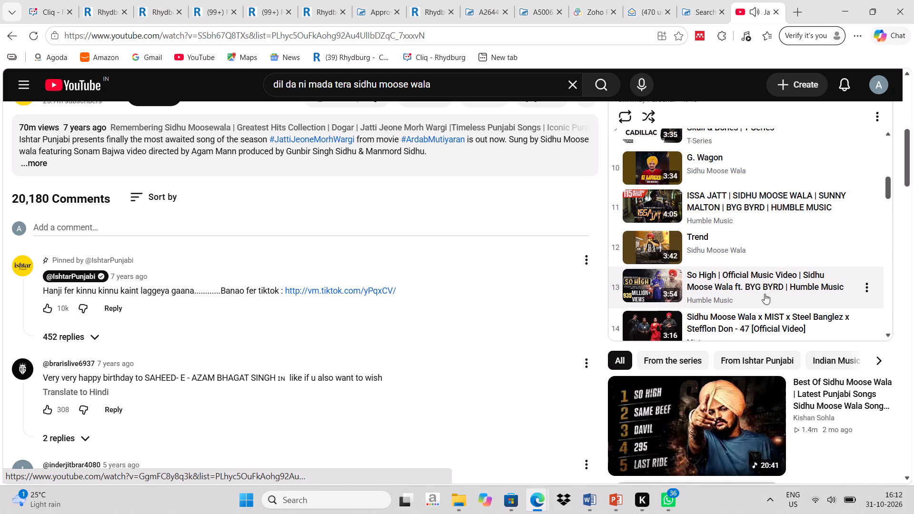
Search YouTube for "295" and play "295 (Official Audio) | Sidhu Moose Wala | The Kidd | Moosetape" from the results.
{"action": "scroll", "coordinate": [759, 279], "scroll_direction": "down", "scroll_amount": 3}
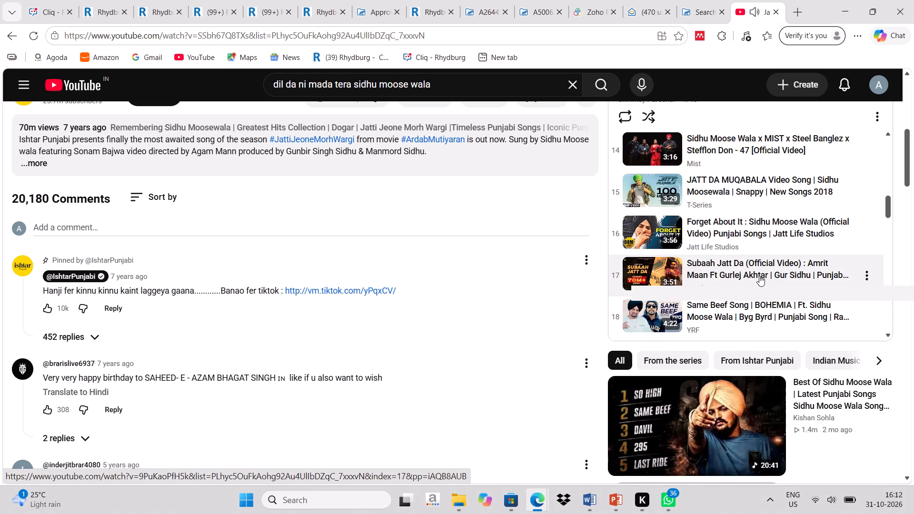
{"action": "scroll", "coordinate": [759, 270], "scroll_direction": "up", "scroll_amount": 9}
{"action": "left_click", "coordinate": [573, 83]}
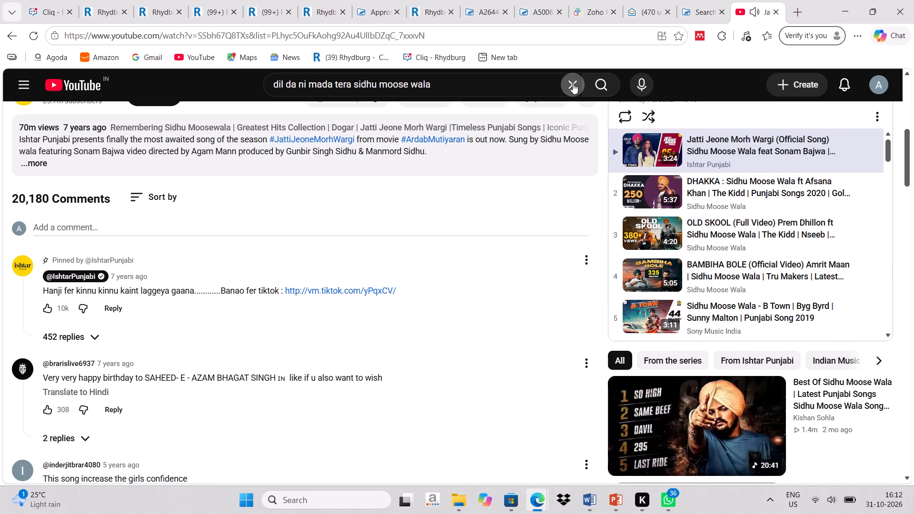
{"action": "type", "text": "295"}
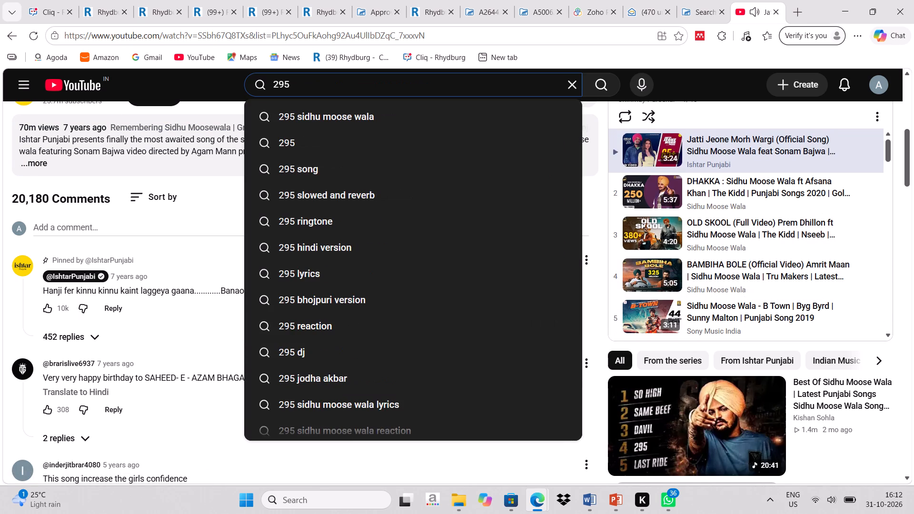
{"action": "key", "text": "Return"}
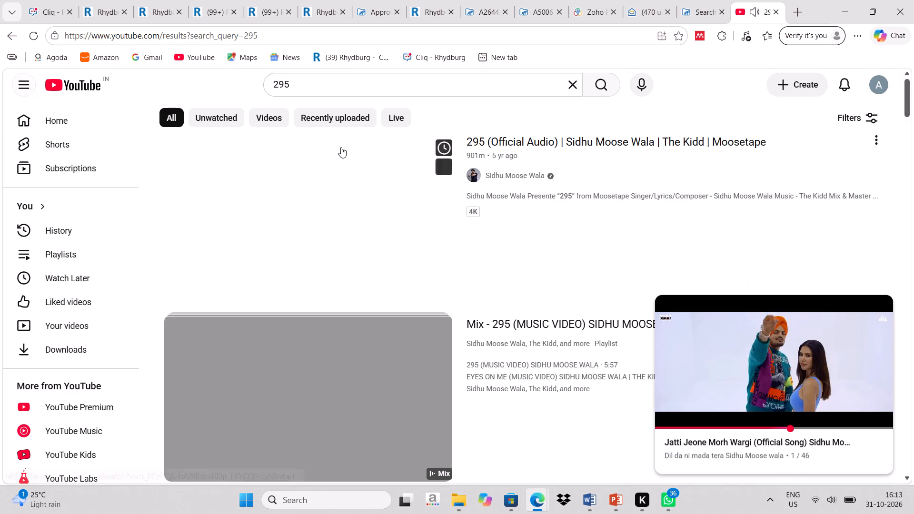
{"action": "left_click", "coordinate": [356, 208]}
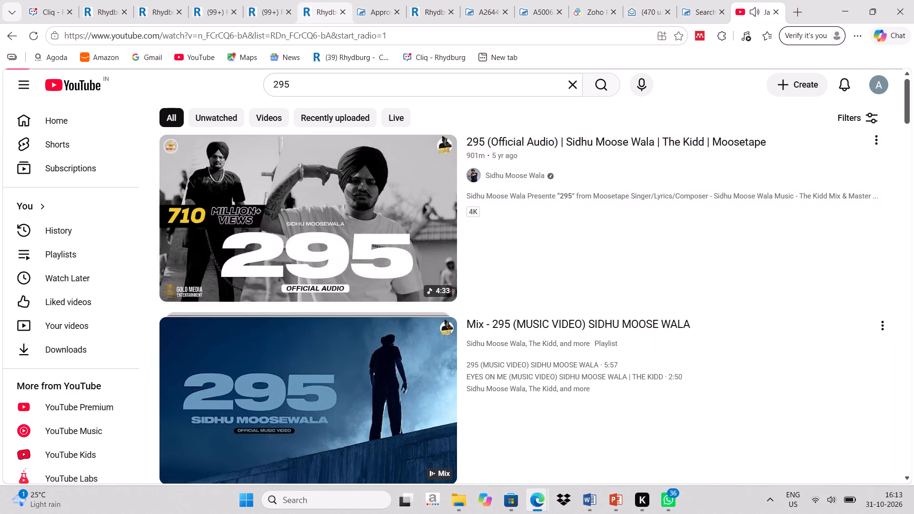
Switch to the Rhydburg Product License report filtered on MFR R0ECARP88 and dismiss the WhatsApp notification.
{"action": "left_click", "coordinate": [311, 5]}
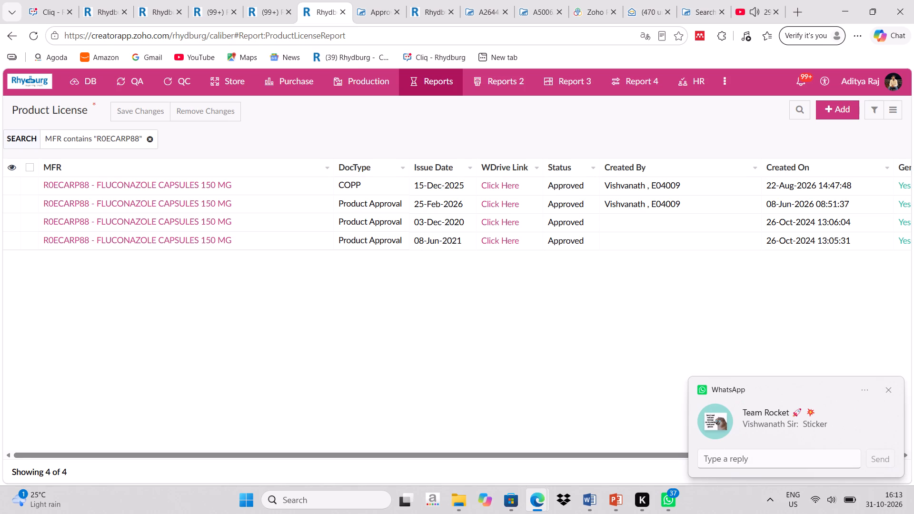
{"action": "left_click", "coordinate": [887, 390]}
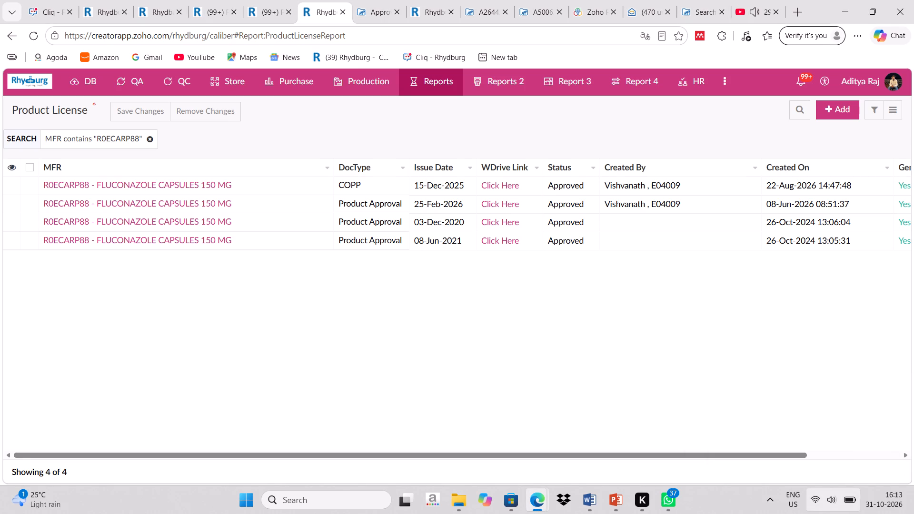
Raise the system volume to about two-thirds of its range.
{"action": "left_click", "coordinate": [830, 500]}
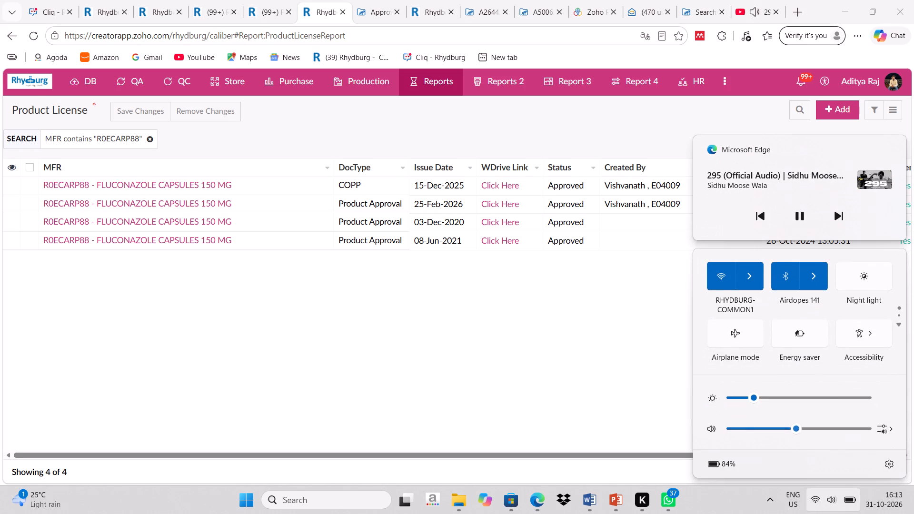
{"action": "left_click", "coordinate": [820, 423]}
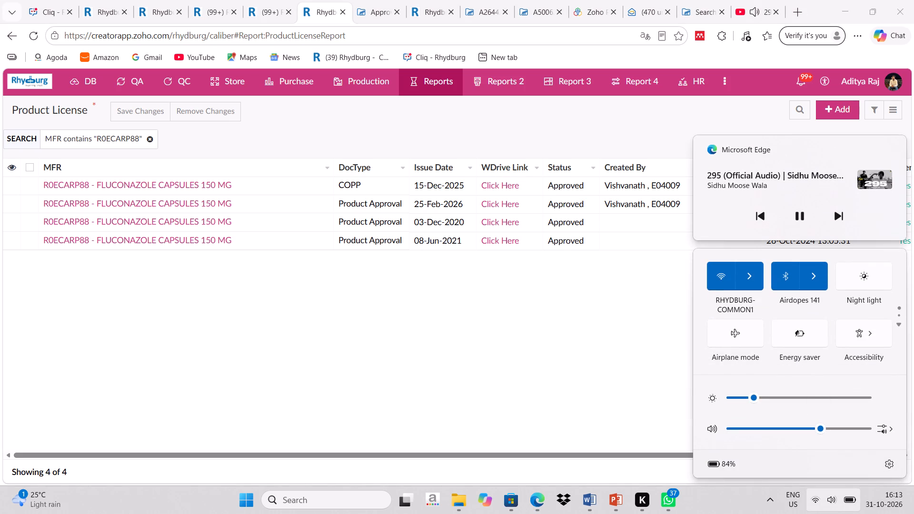
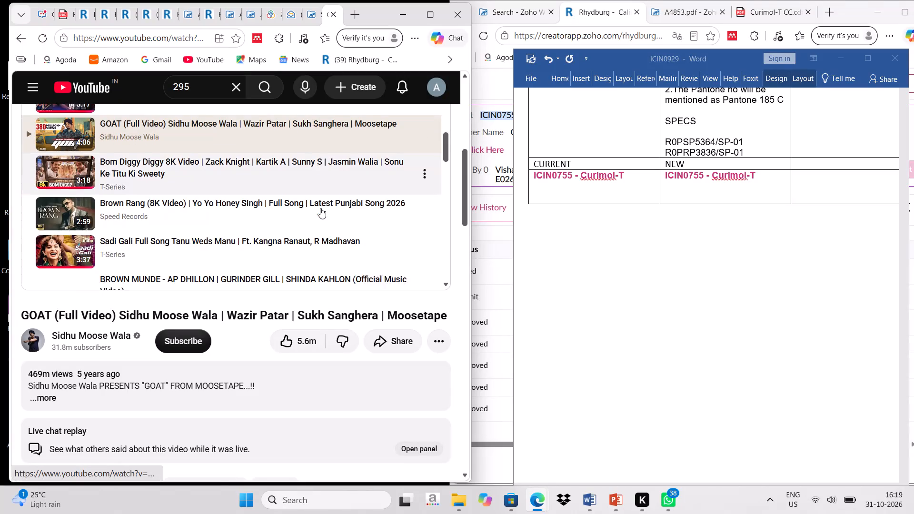
Browse the remaining songs in the playlist queue and play "Desi Desi Na Bolya Kar Chori Re".
{"action": "scroll", "coordinate": [320, 208], "scroll_direction": "down", "scroll_amount": 1}
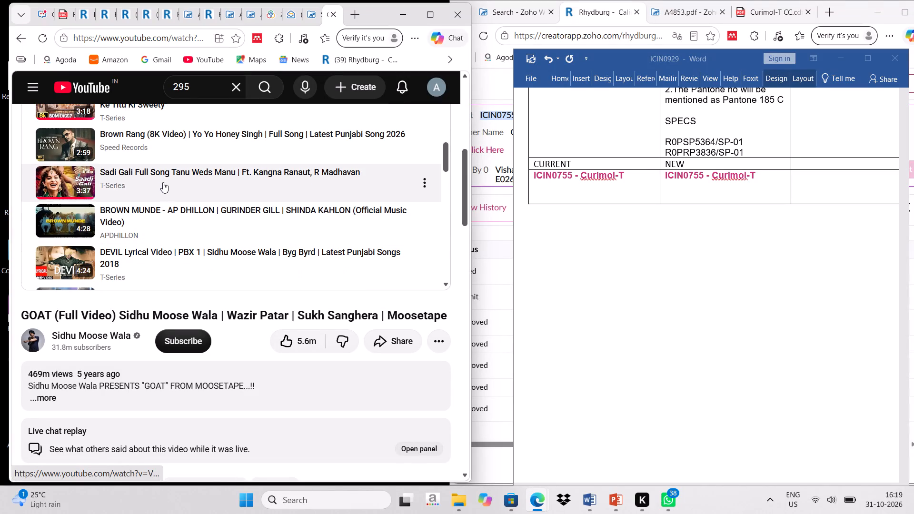
{"action": "scroll", "coordinate": [167, 192], "scroll_direction": "down", "scroll_amount": 4}
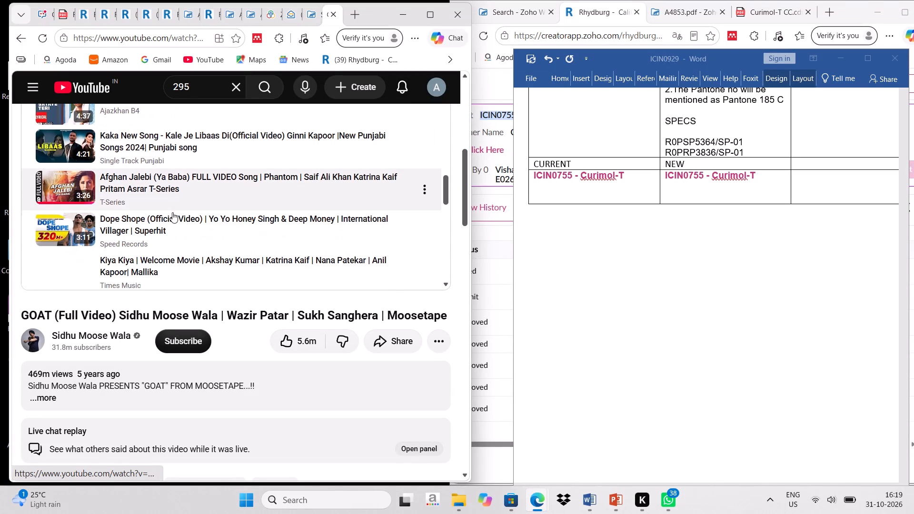
{"action": "scroll", "coordinate": [162, 218], "scroll_direction": "down", "scroll_amount": 1}
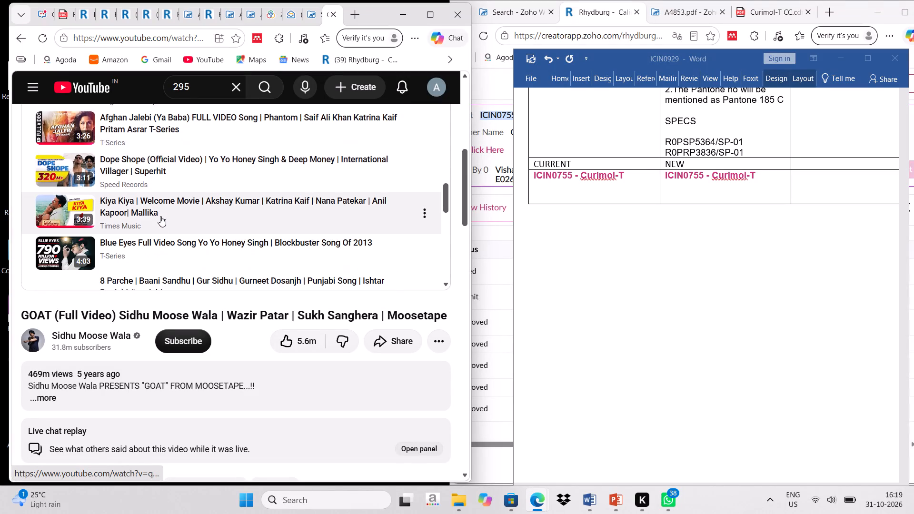
{"action": "scroll", "coordinate": [160, 216], "scroll_direction": "down", "scroll_amount": 6}
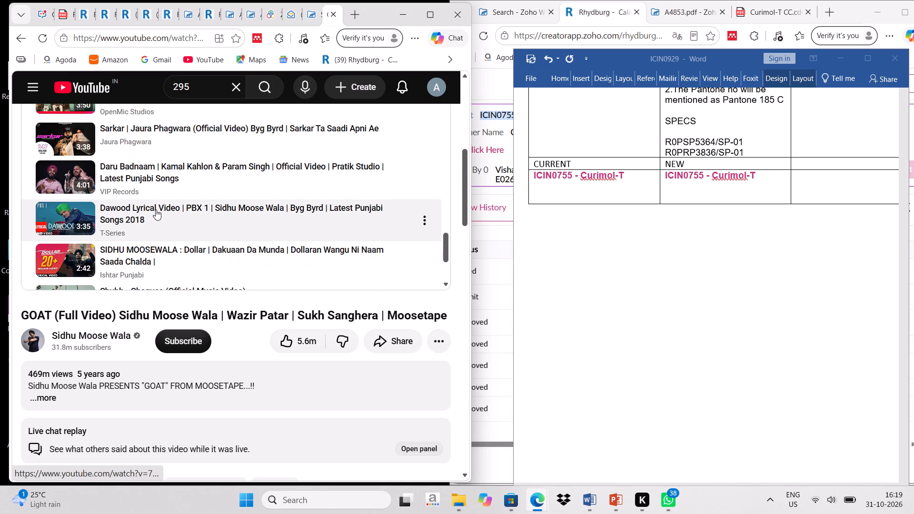
{"action": "scroll", "coordinate": [151, 196], "scroll_direction": "down", "scroll_amount": 2}
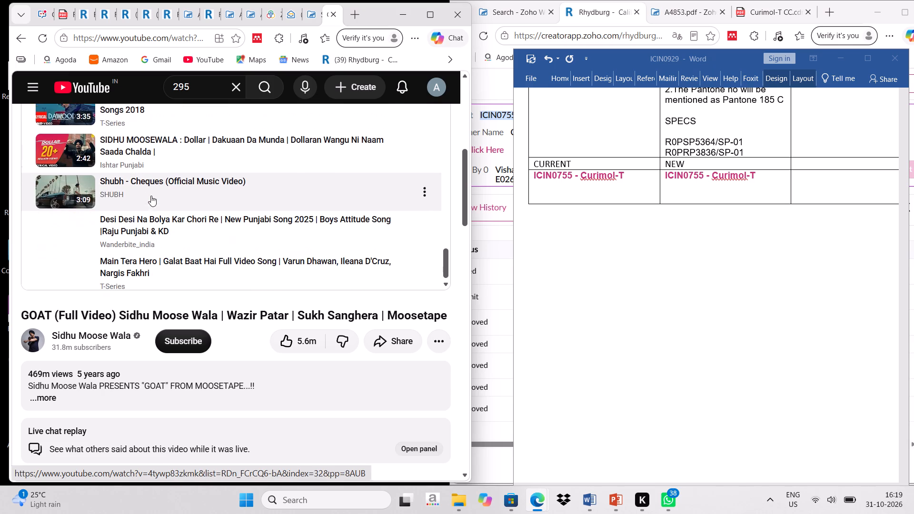
{"action": "left_click", "coordinate": [141, 217]}
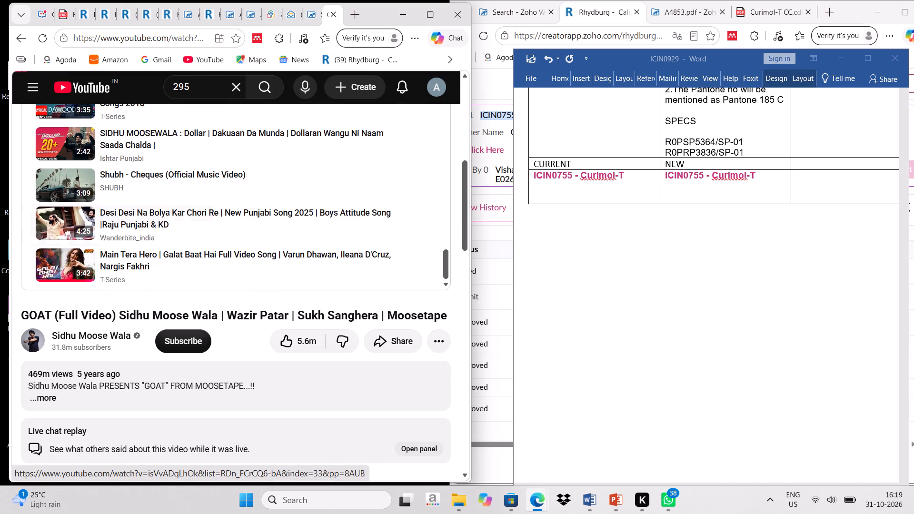
Find the Curimol-T carton's specification table in the downloaded artwork PDF and copy the carton code R0PSP5519 without its revision suffix.
{"action": "left_click", "coordinate": [64, 12]}
{"action": "scroll", "coordinate": [222, 232], "scroll_direction": "up", "scroll_amount": 14}
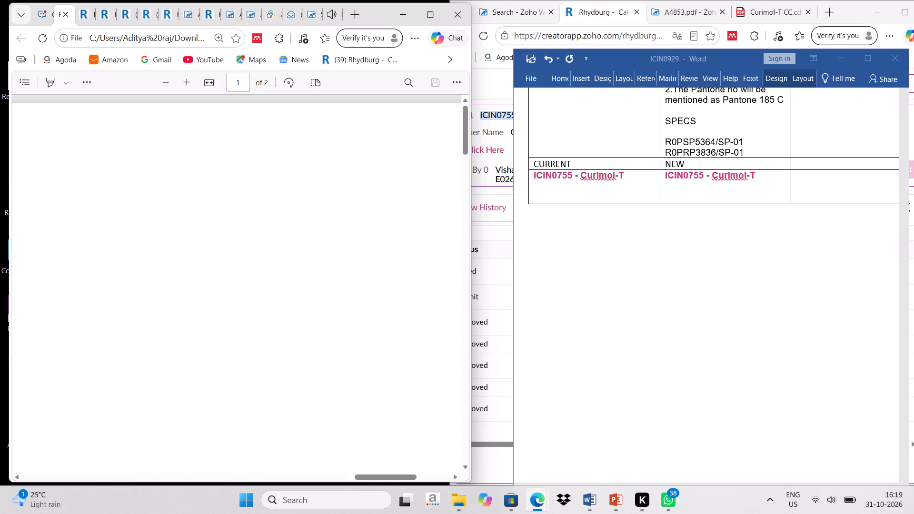
{"action": "scroll", "coordinate": [222, 232], "scroll_direction": "up", "scroll_amount": 1}
{"action": "scroll", "coordinate": [222, 232], "scroll_direction": "right", "scroll_amount": 18}
{"action": "scroll", "coordinate": [222, 232], "scroll_direction": "down", "scroll_amount": 5}
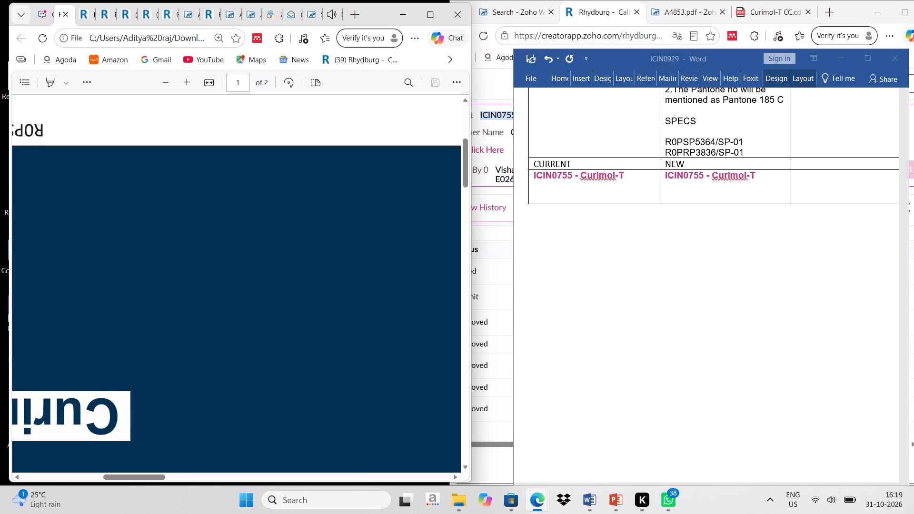
{"action": "scroll", "coordinate": [222, 232], "scroll_direction": "down", "scroll_amount": 1}
{"action": "scroll", "coordinate": [222, 232], "scroll_direction": "left", "scroll_amount": 10}
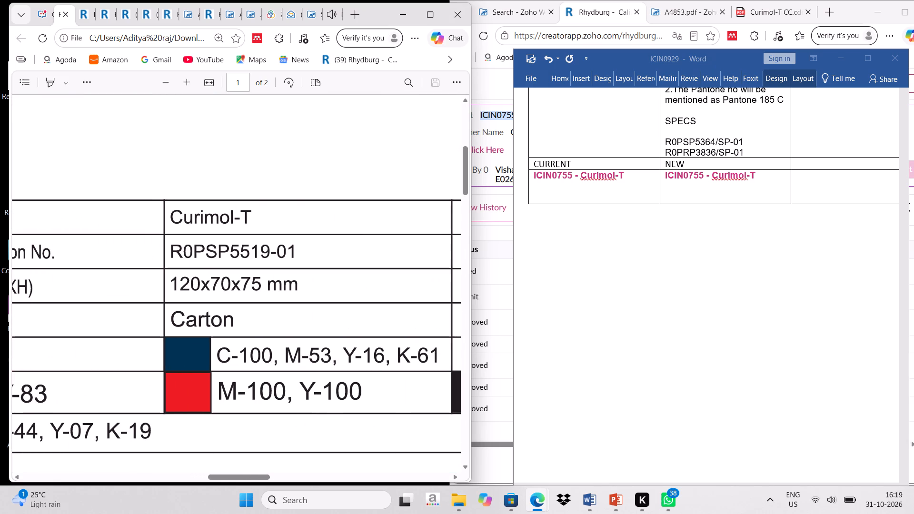
{"action": "left_click_drag", "start_coordinate": [167, 251], "coordinate": [261, 255]}
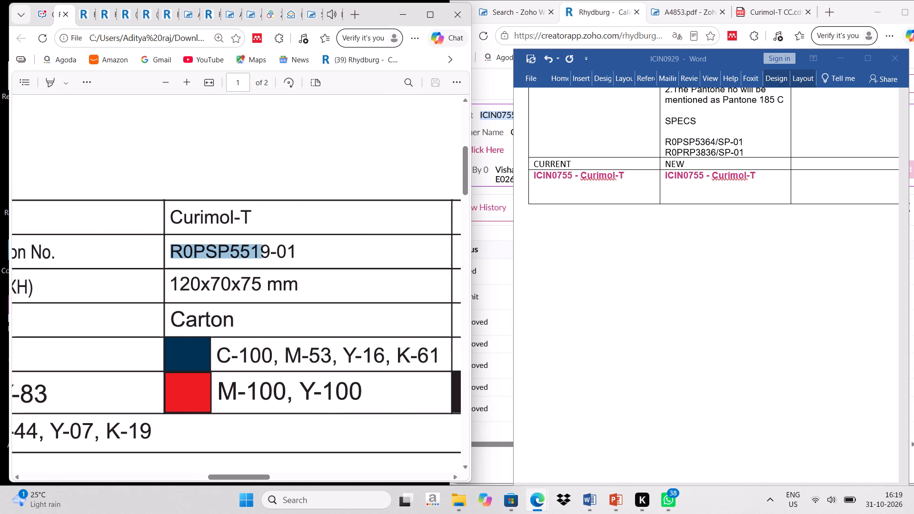
{"action": "left_click_drag", "start_coordinate": [261, 255], "coordinate": [267, 257]}
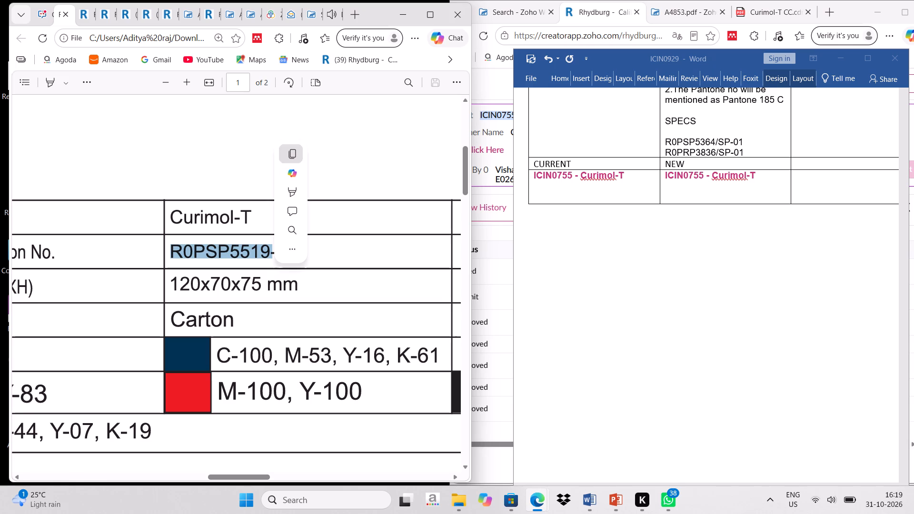
{"action": "left_click", "coordinate": [293, 152]}
Enlarge the browser window and minimise the artwork PDF preview covering the Cliq chat.
{"action": "left_click", "coordinate": [433, 13]}
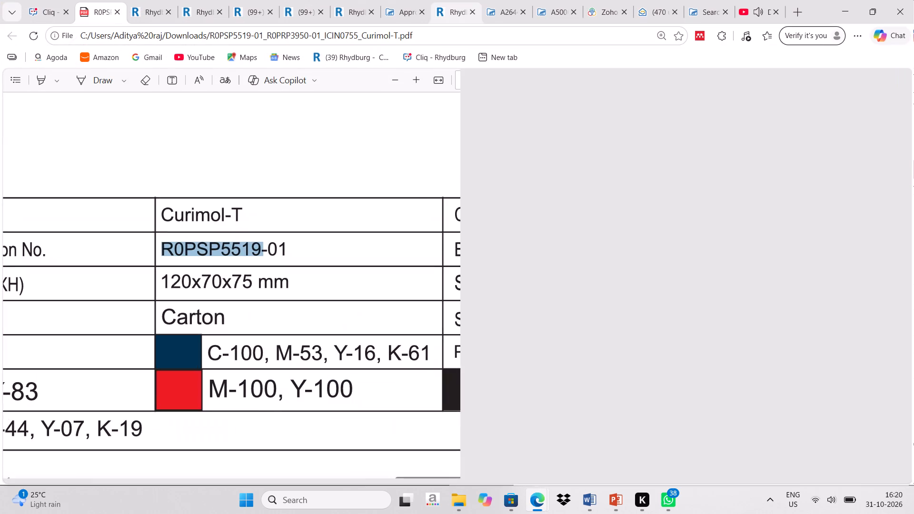
{"action": "left_click", "coordinate": [42, 11]}
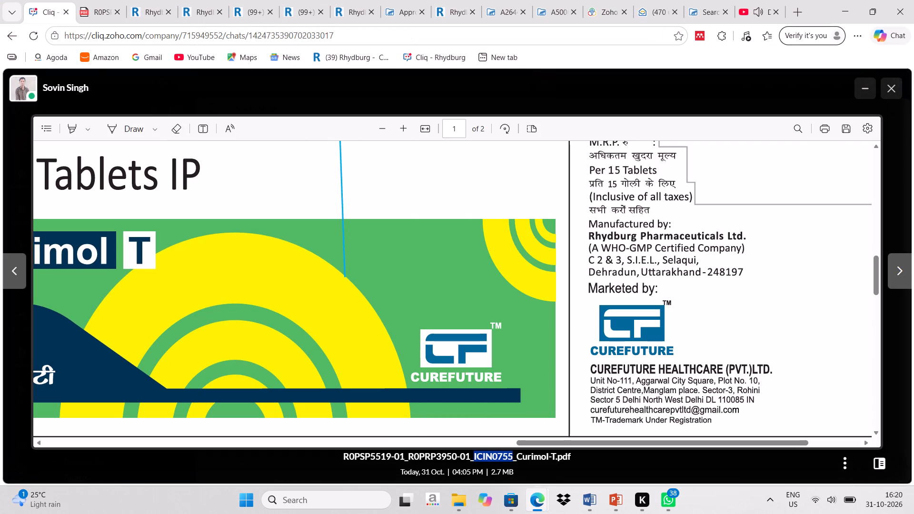
{"action": "left_click", "coordinate": [859, 90]}
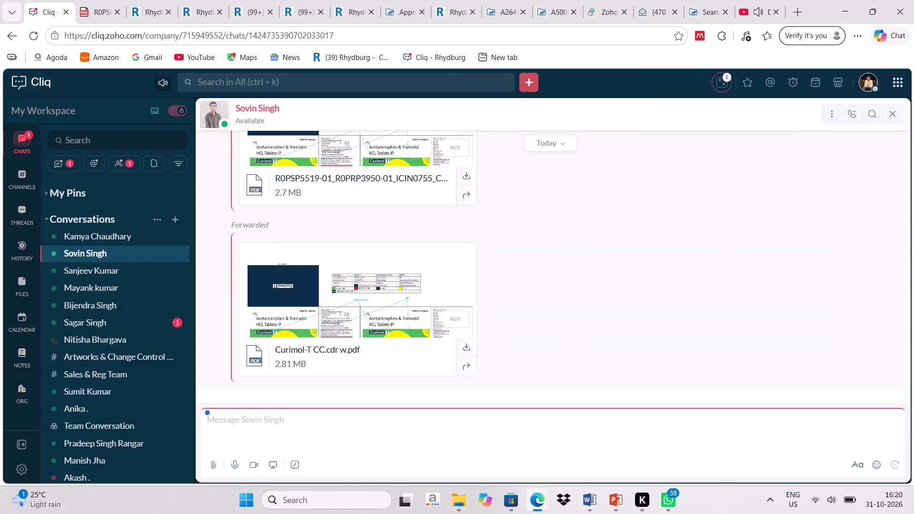
Close the employee record overview in the Rhydburg Caliber app and open the Item Master dashboard.
{"action": "left_click", "coordinate": [162, 9]}
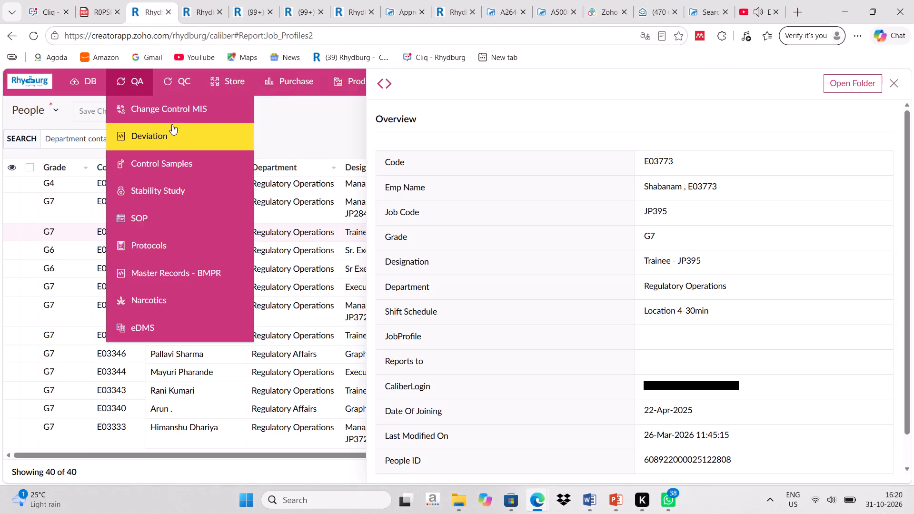
{"action": "left_click", "coordinate": [892, 85]}
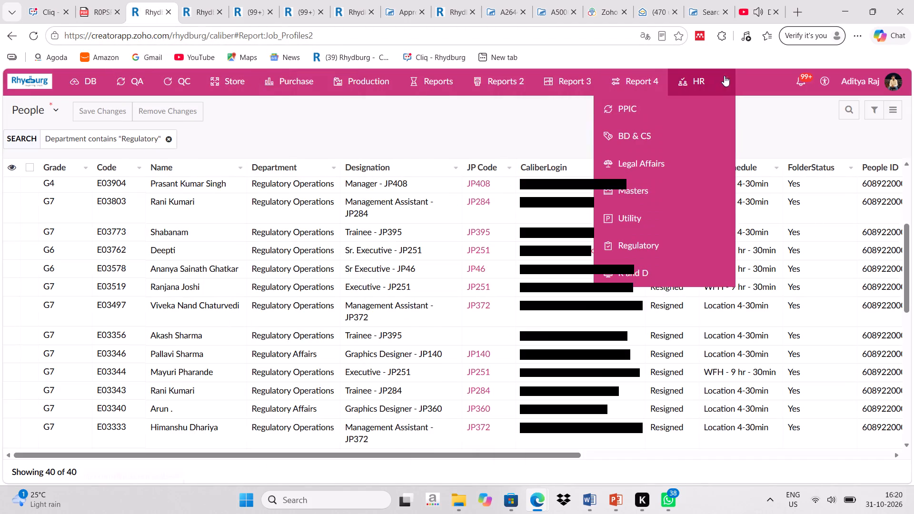
{"action": "left_click", "coordinate": [539, 184]}
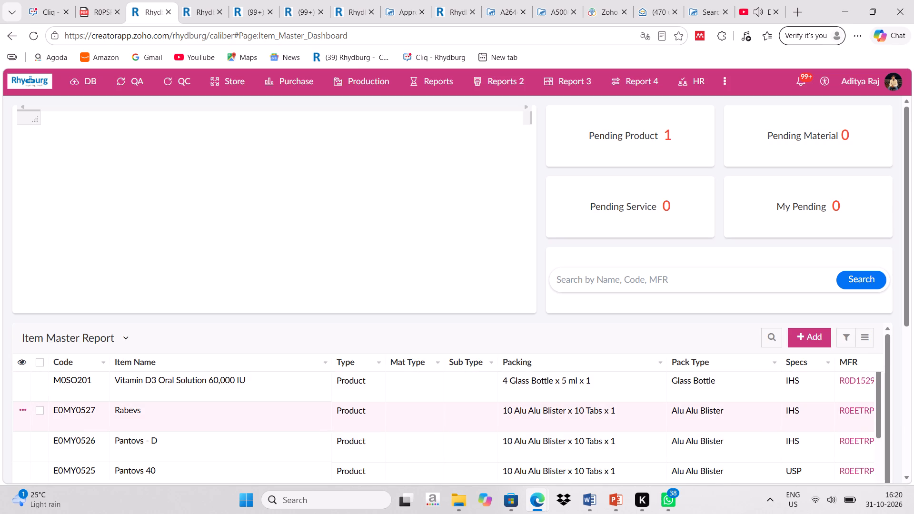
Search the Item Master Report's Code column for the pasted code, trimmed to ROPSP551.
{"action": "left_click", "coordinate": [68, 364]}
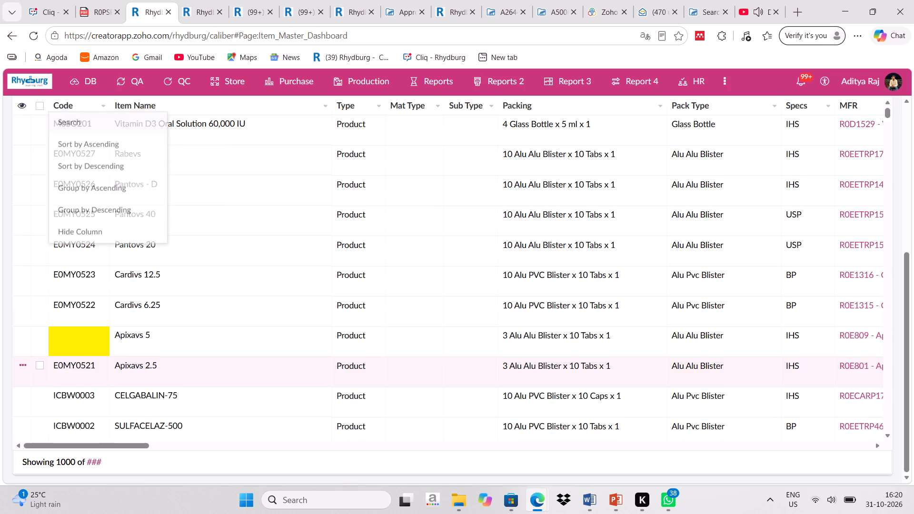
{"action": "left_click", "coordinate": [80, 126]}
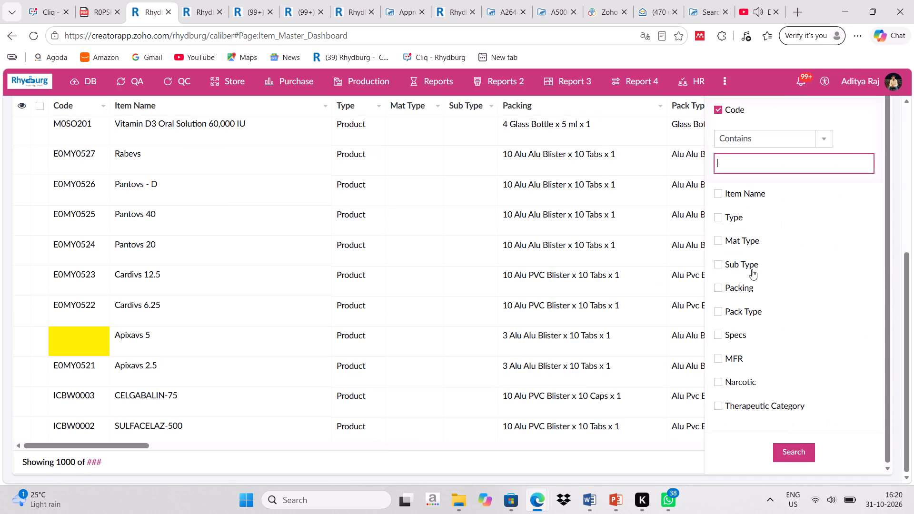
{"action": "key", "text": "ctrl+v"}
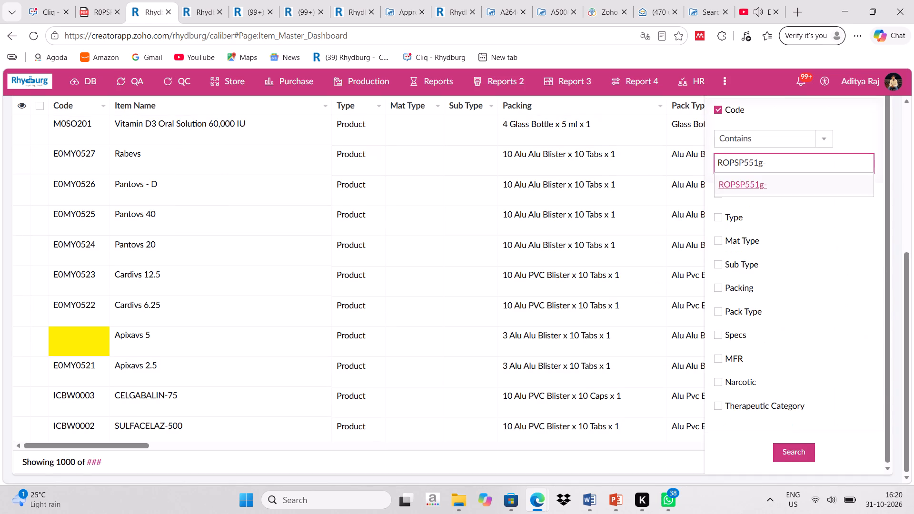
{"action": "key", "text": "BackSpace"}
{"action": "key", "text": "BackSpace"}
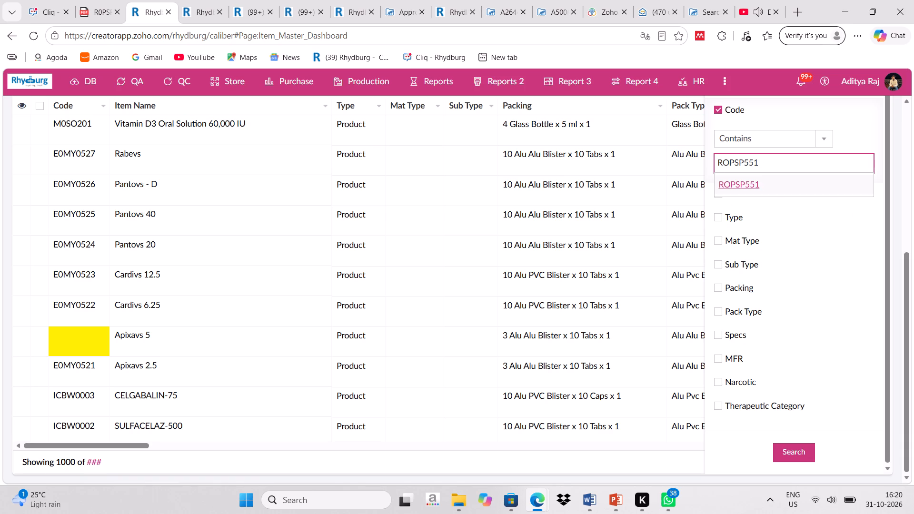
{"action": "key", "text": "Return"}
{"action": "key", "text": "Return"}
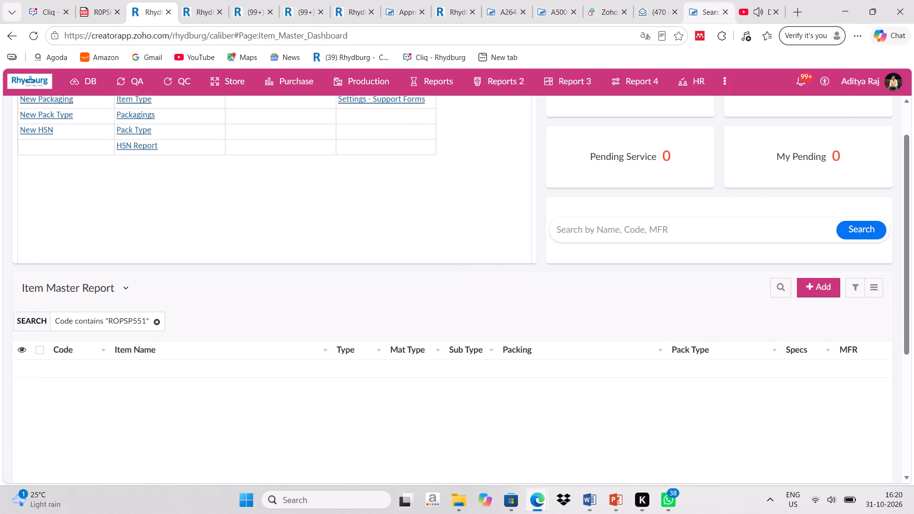
Recheck the carton code in the artwork PDF and search the Item Master Report's Code column for R0PSP5519 instead.
{"action": "left_click", "coordinate": [95, 5]}
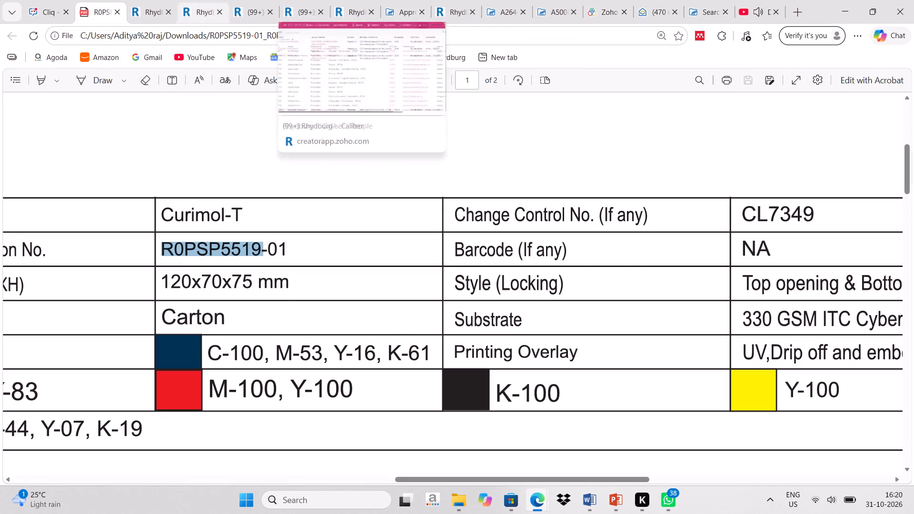
{"action": "left_click", "coordinate": [135, 9]}
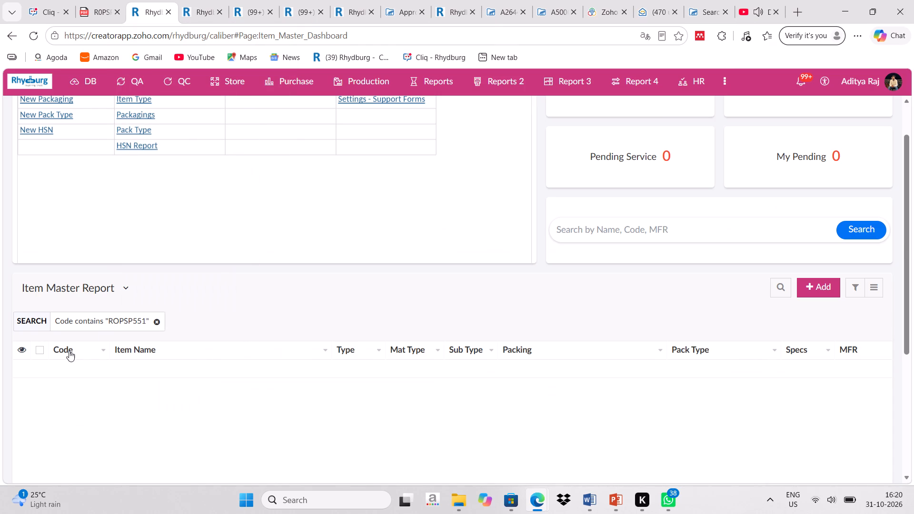
{"action": "left_click", "coordinate": [69, 351]}
{"action": "left_click", "coordinate": [88, 160]}
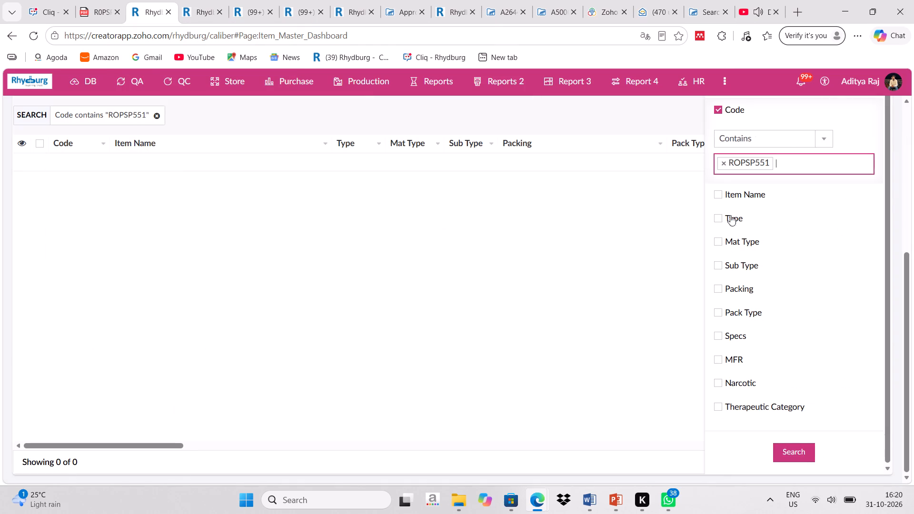
{"action": "left_click", "coordinate": [723, 167]}
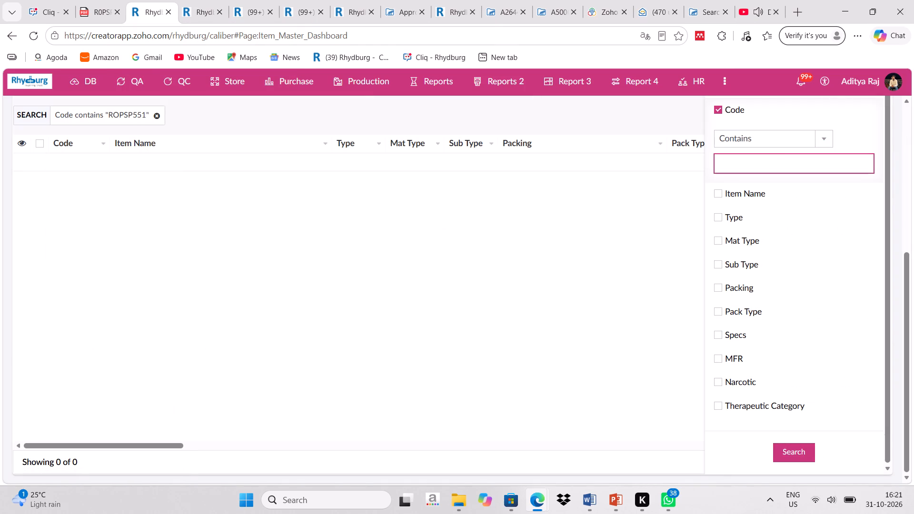
{"action": "type", "text": "R0"}
{"action": "type", "text": "PSP"}
{"action": "type", "text": "5519"}
{"action": "key", "text": "Return"}
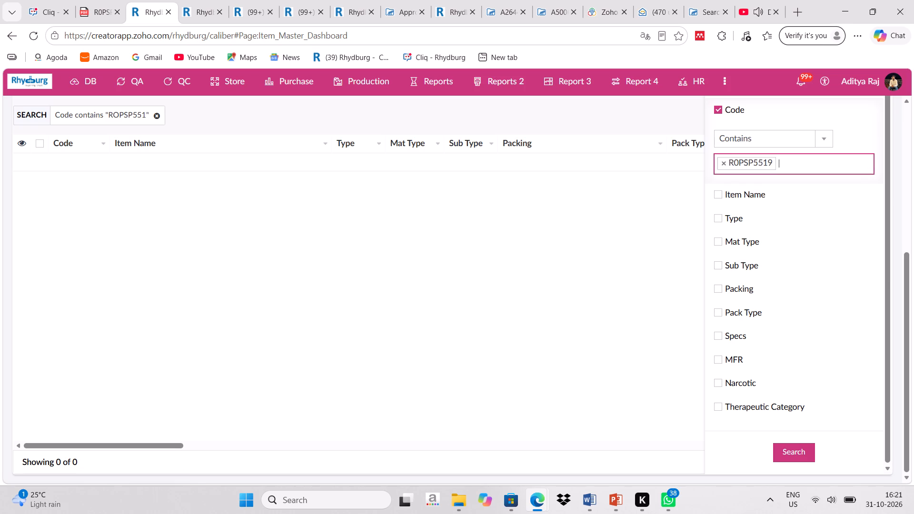
{"action": "key", "text": "Return"}
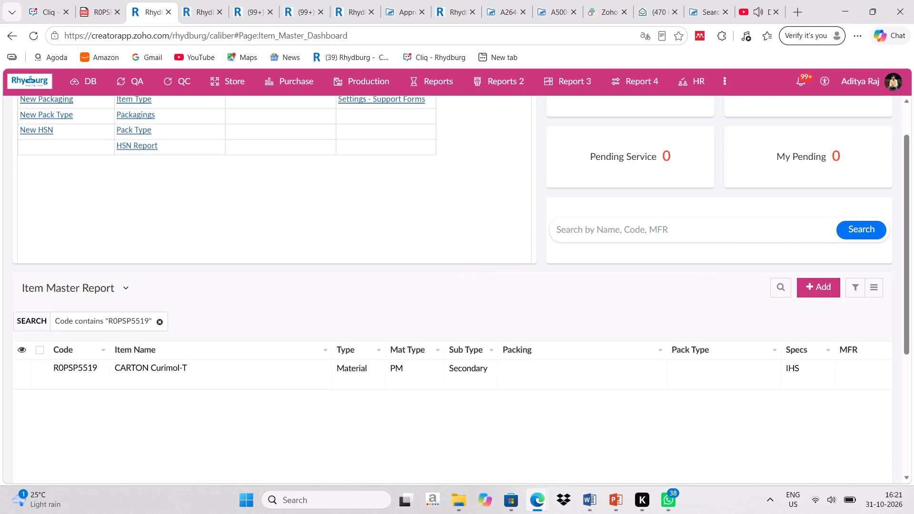
Examine the remaining columns of the CARTON Curimol-T item, up to its status, specification number and customer details.
{"action": "scroll", "coordinate": [491, 436], "scroll_direction": "left", "scroll_amount": 5}
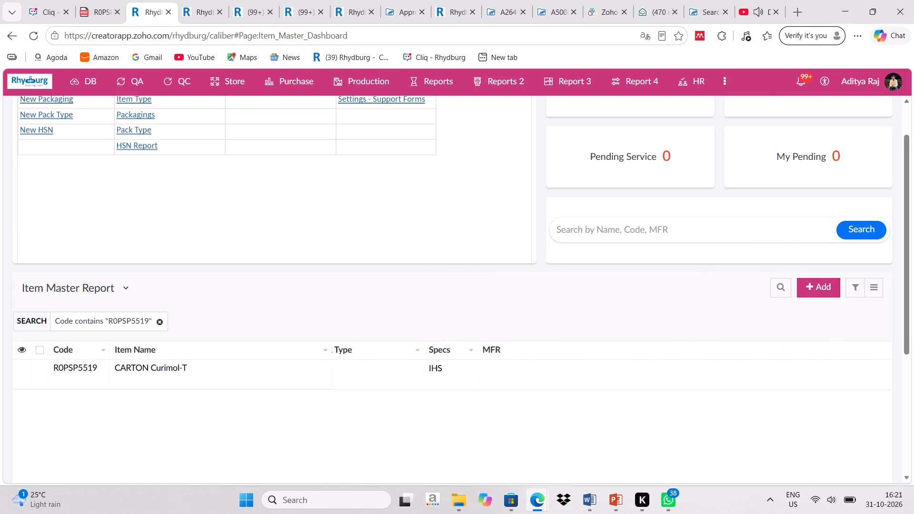
{"action": "scroll", "coordinate": [491, 436], "scroll_direction": "left", "scroll_amount": 6}
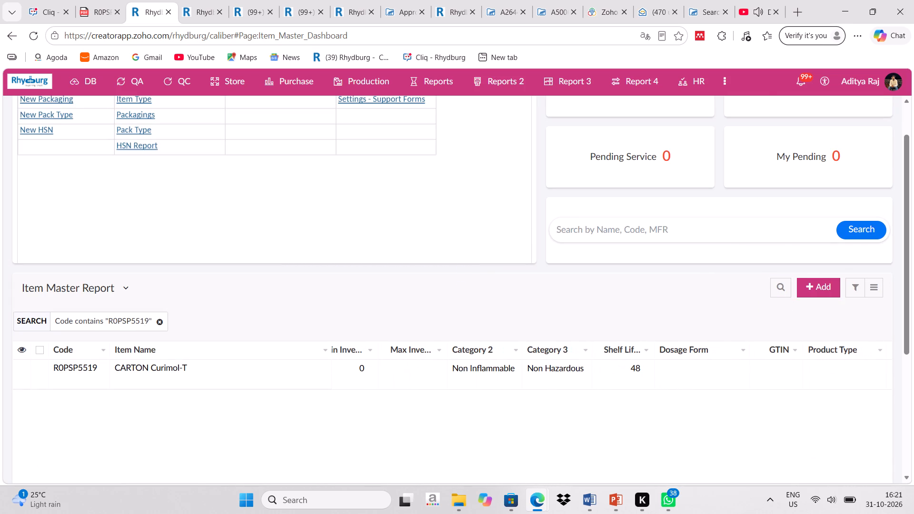
{"action": "scroll", "coordinate": [491, 436], "scroll_direction": "left", "scroll_amount": 10}
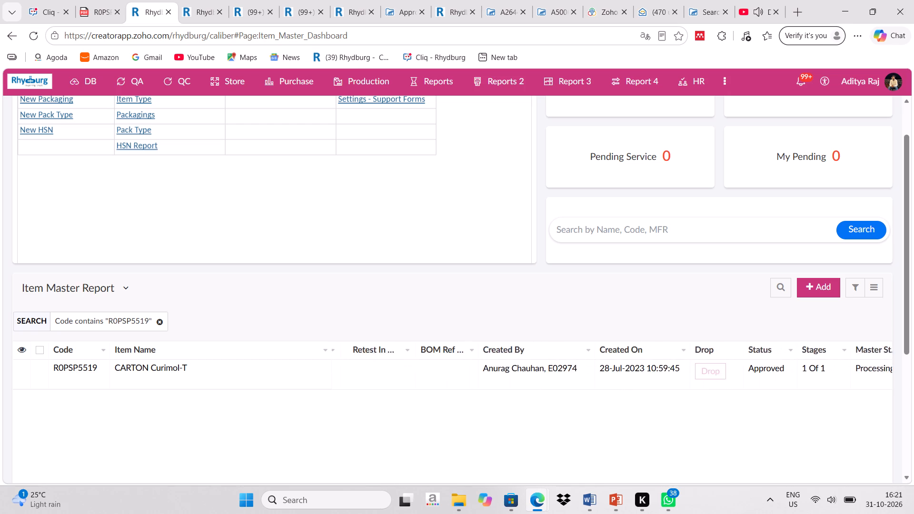
{"action": "scroll", "coordinate": [491, 436], "scroll_direction": "left", "scroll_amount": 3}
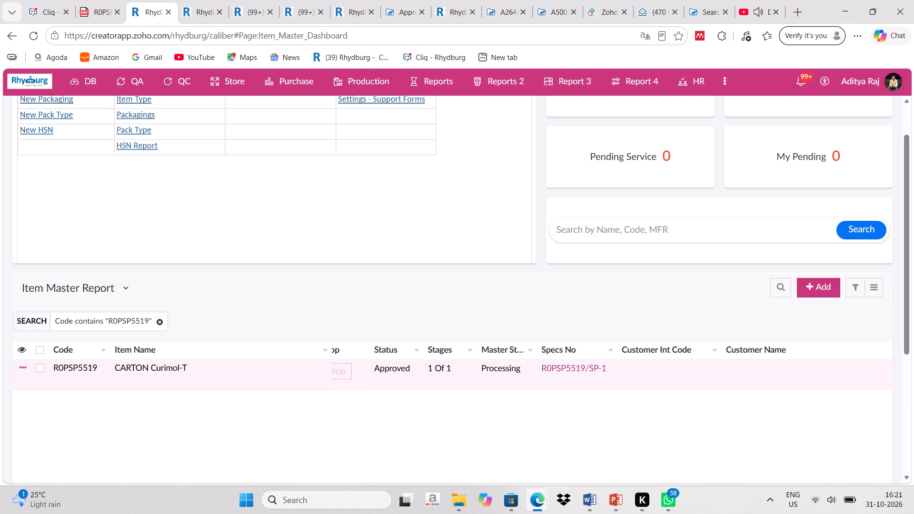
Copy the CARTON Curimol-T code from the Item Master Report and enter R0PSP5519-00 CARTON under ICIN0755 - Curimol-T in the Word table's CURRENT column.
{"action": "left_click_drag", "start_coordinate": [51, 364], "coordinate": [104, 372]}
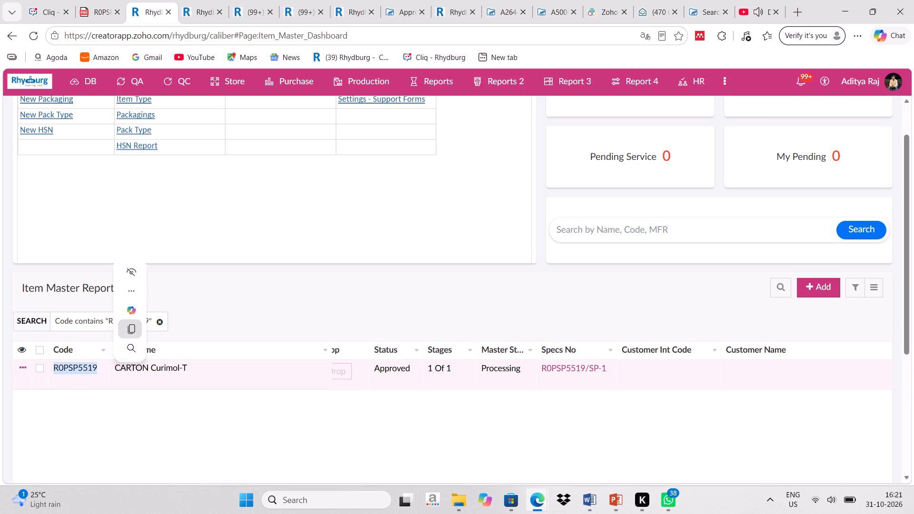
{"action": "left_click", "coordinate": [129, 325]}
{"action": "left_click", "coordinate": [875, 8]}
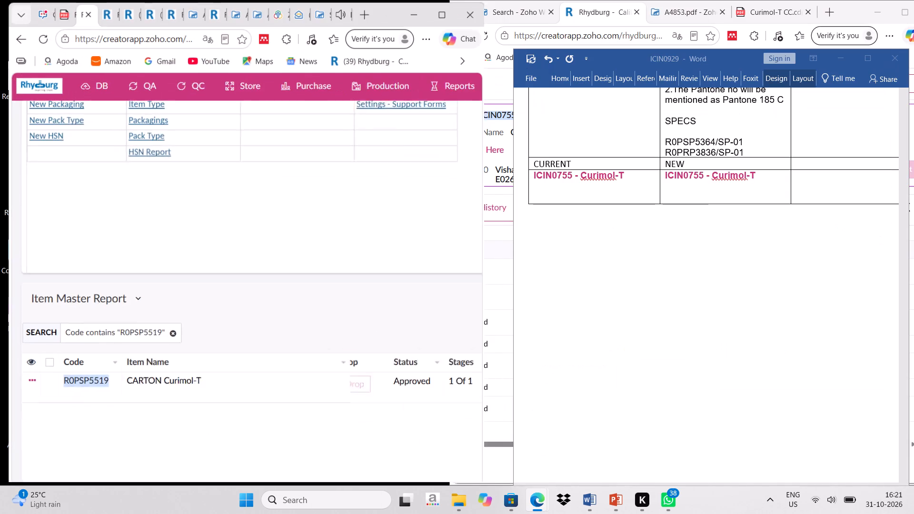
{"action": "left_click", "coordinate": [554, 186]}
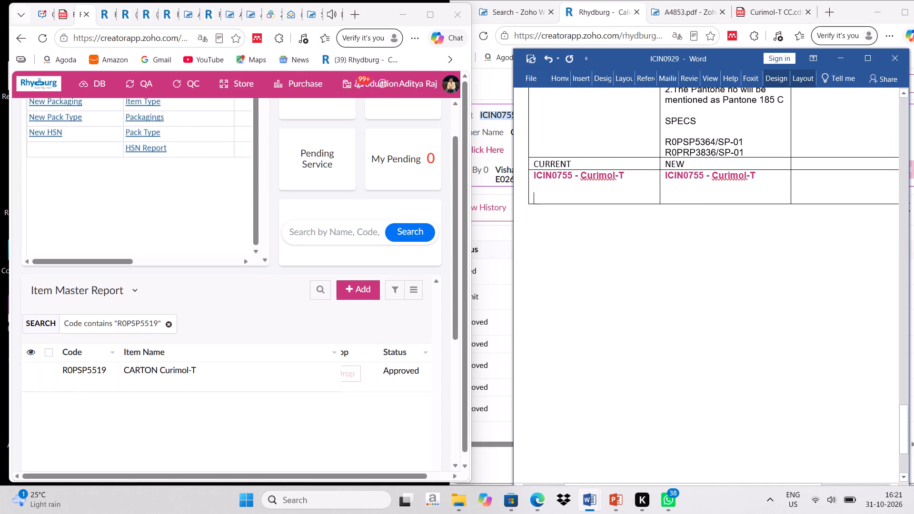
{"action": "left_click", "coordinate": [60, 16]}
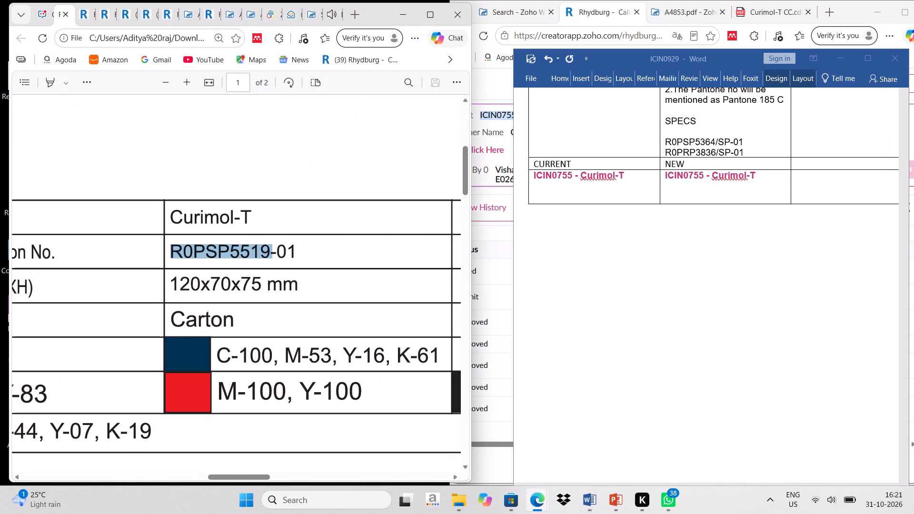
{"action": "scroll", "coordinate": [226, 281], "scroll_direction": "right", "scroll_amount": 4}
{"action": "scroll", "coordinate": [226, 281], "scroll_direction": "left", "scroll_amount": 1}
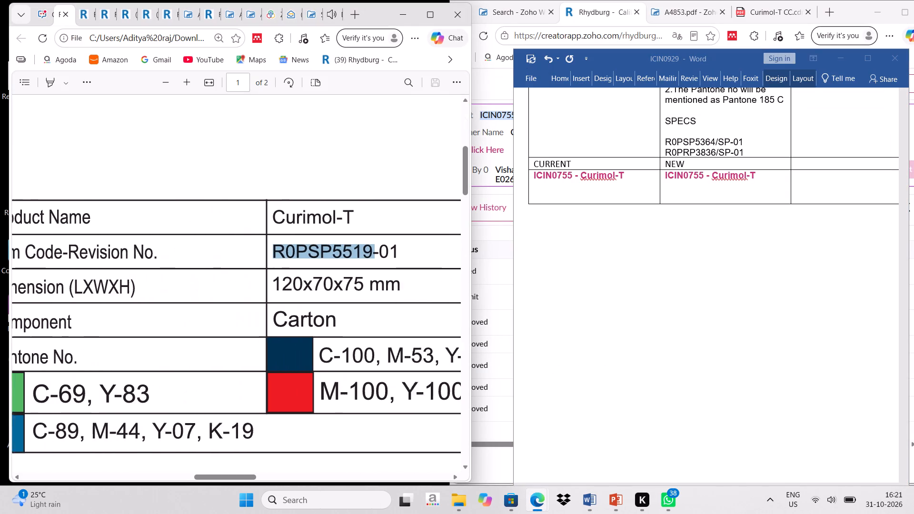
{"action": "scroll", "coordinate": [226, 281], "scroll_direction": "left", "scroll_amount": 1}
{"action": "left_click", "coordinate": [537, 202]}
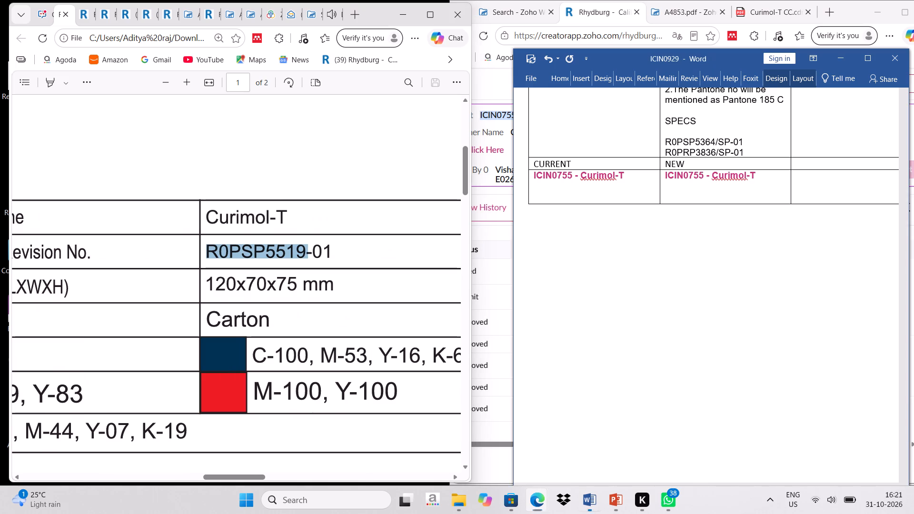
{"action": "key", "text": "BackSpace"}
{"action": "key", "text": "Return"}
{"action": "key", "text": "ctrl+v"}
{"action": "type", "text": "-00"}
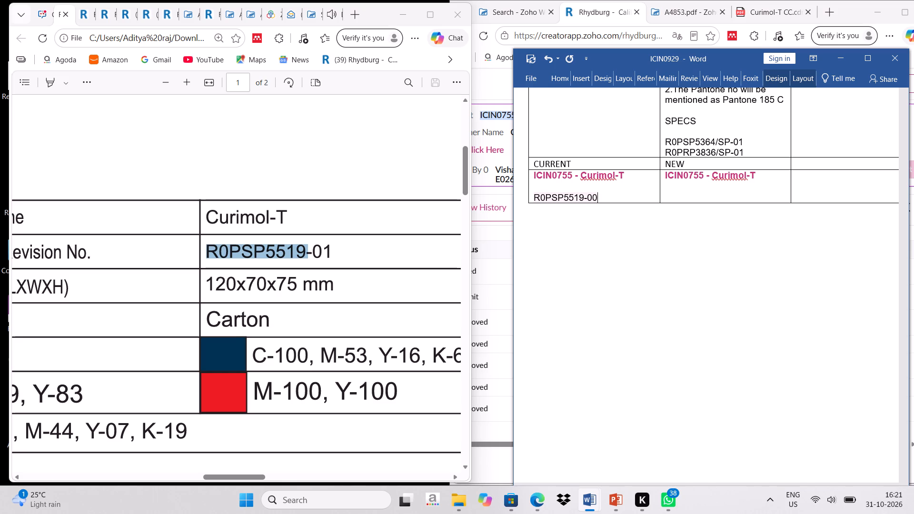
{"action": "key", "text": "space"}
{"action": "type", "text": "CARTON"}
Change the revision suffix of the carton code in the CURRENT column to 01.
{"action": "left_click", "coordinate": [595, 198]}
{"action": "key", "text": "Right"}
{"action": "key", "text": "BackSpace"}
{"action": "key", "text": "1"}
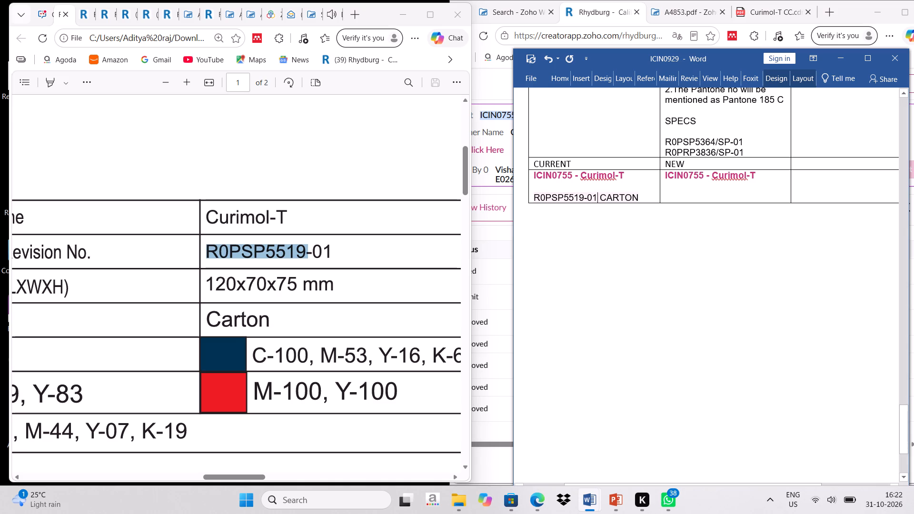
Copy the R0PSP5519-01 CARTON line into the NEW column, one blank line below ICIN0755 - Curimol-T.
{"action": "left_click_drag", "start_coordinate": [536, 200], "coordinate": [640, 193]}
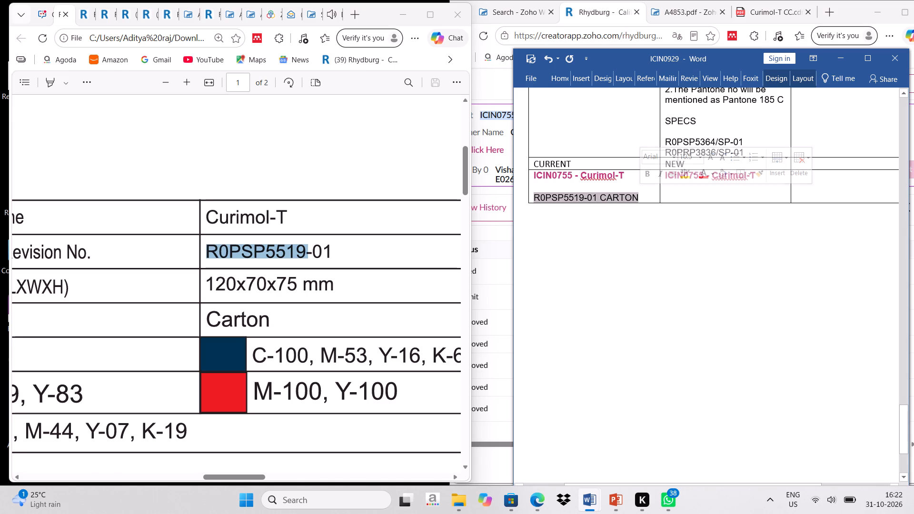
{"action": "right_click", "coordinate": [596, 198]}
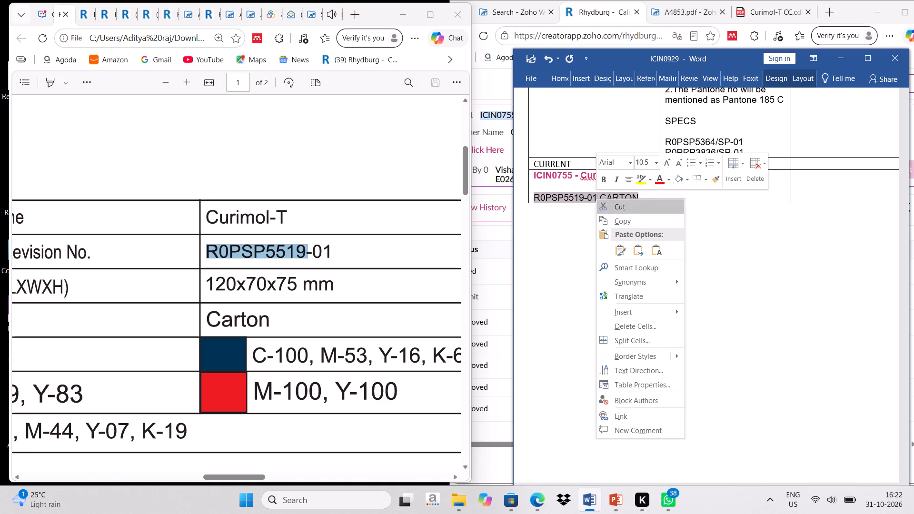
{"action": "left_click", "coordinate": [626, 214]}
{"action": "left_click", "coordinate": [763, 177]}
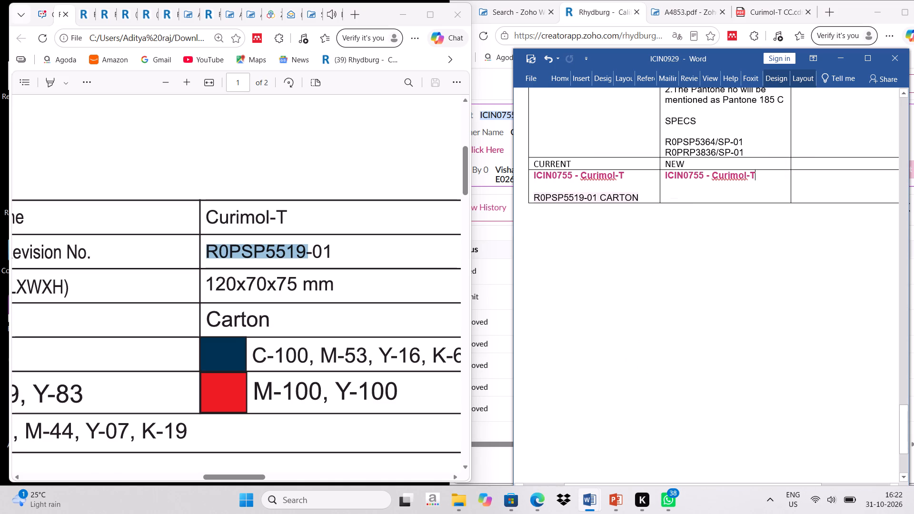
{"action": "key", "text": "Return"}
{"action": "key", "text": "Return"}
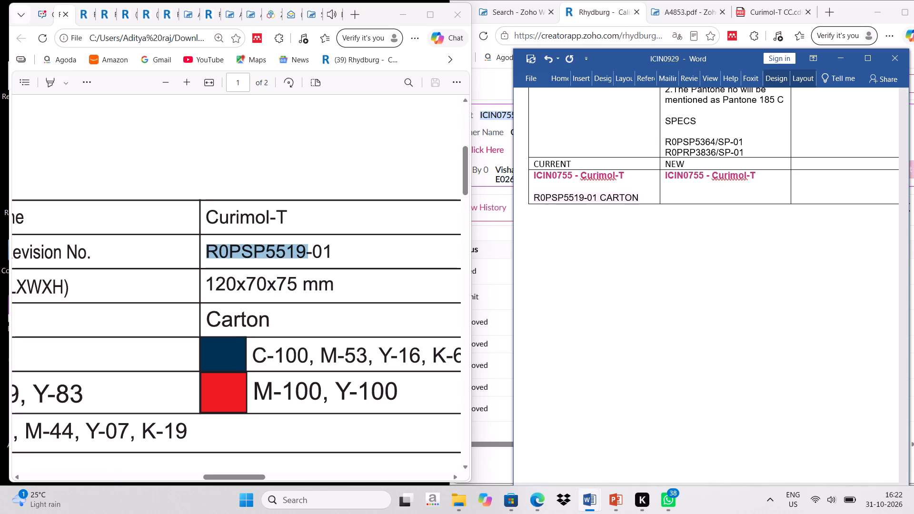
{"action": "key", "text": "ctrl+v"}
Set the revision suffix of the carton code in the NEW column to 02.
{"action": "key", "text": "Left"}
{"action": "key", "text": "Left"}
{"action": "key", "text": "Left"}
{"action": "key", "text": "Left"}
{"action": "key", "text": "Left"}
{"action": "key", "text": "Left"}
{"action": "key", "text": "Left"}
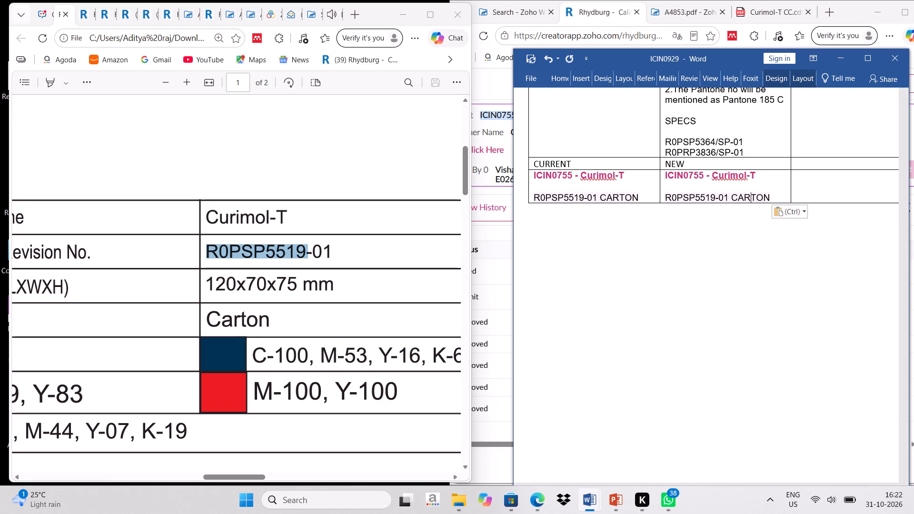
{"action": "key", "text": "Left"}
{"action": "key", "text": "Right"}
{"action": "key", "text": "BackSpace"}
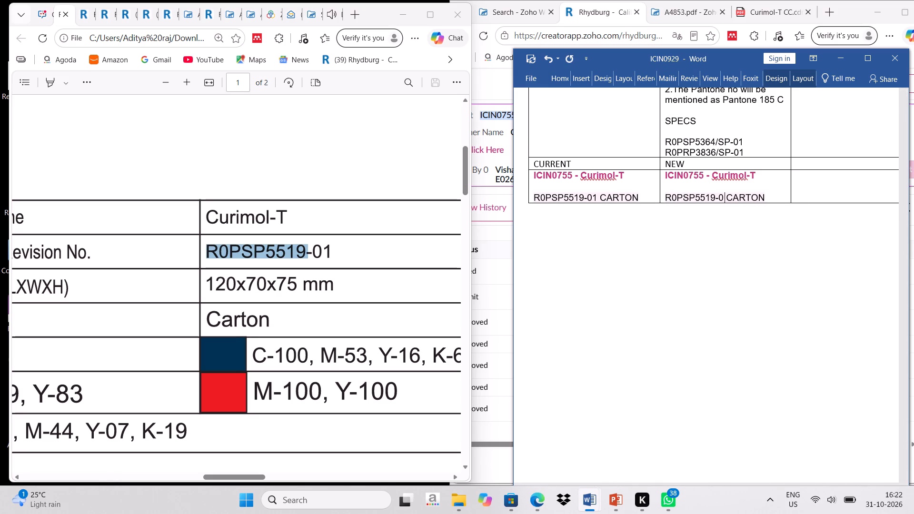
{"action": "key", "text": "2"}
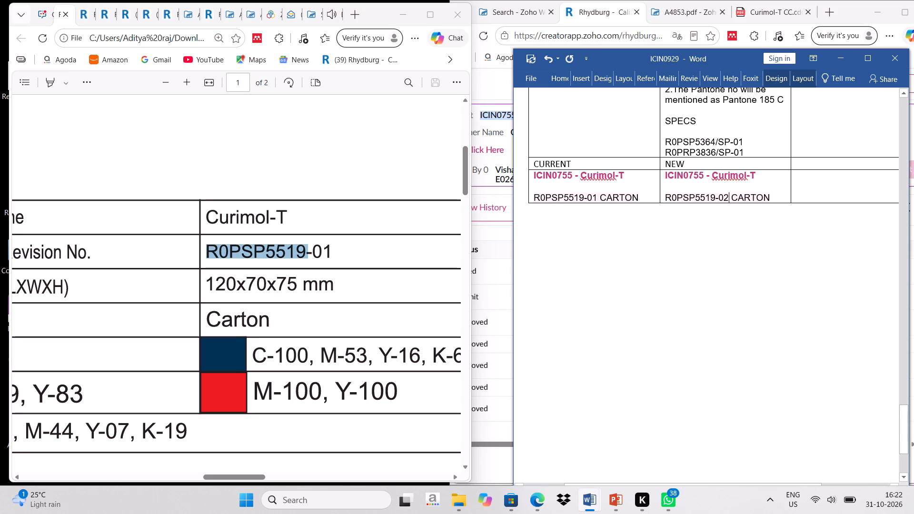
Begin item "1." one blank line below the carton code in the CURRENT column.
{"action": "left_click", "coordinate": [644, 197]}
{"action": "key", "text": "Return"}
{"action": "key", "text": "Return"}
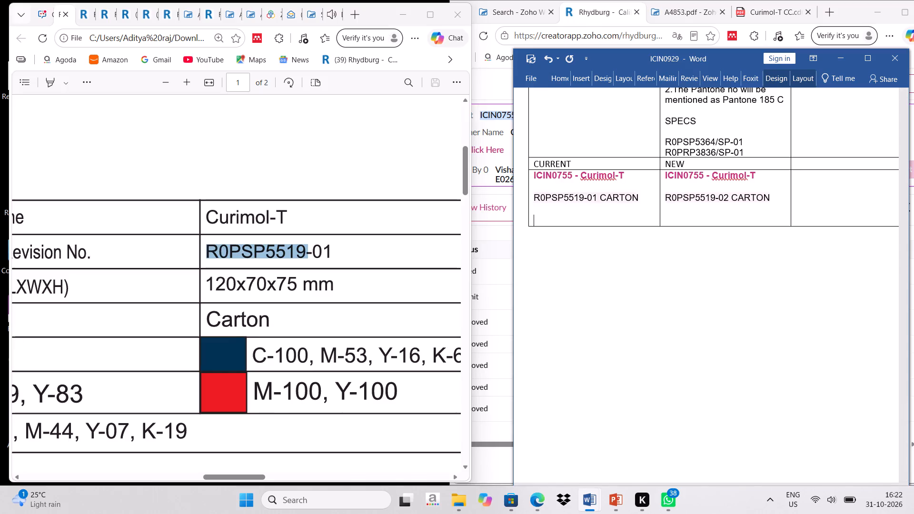
{"action": "type", "text": "1."}
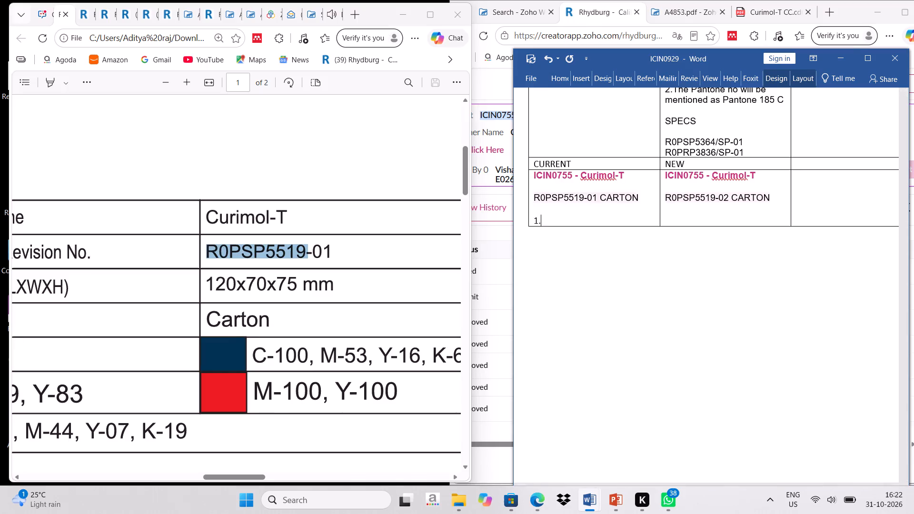
Minimise Word, reopen record A4853 in the Artwork Review Report and open its linked artwork PDF in Zoho WorkDrive.
{"action": "left_click", "coordinate": [836, 61]}
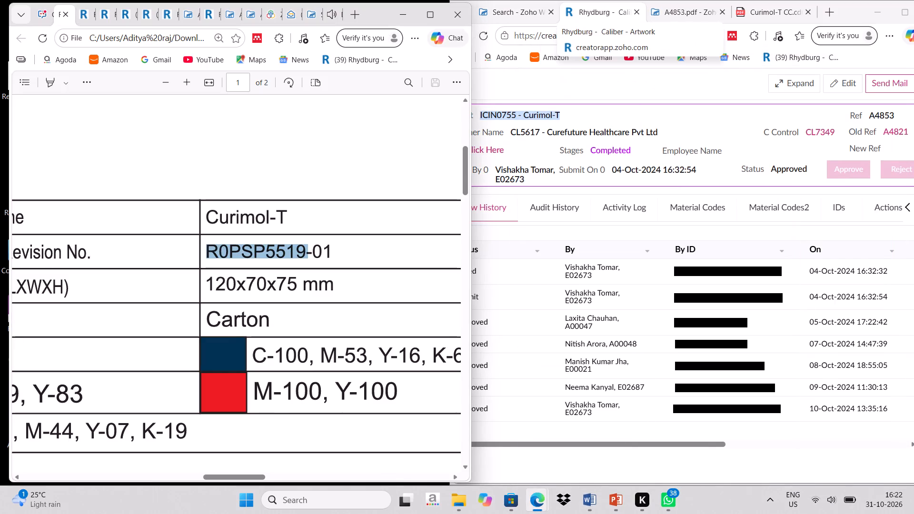
{"action": "left_click", "coordinate": [582, 13]}
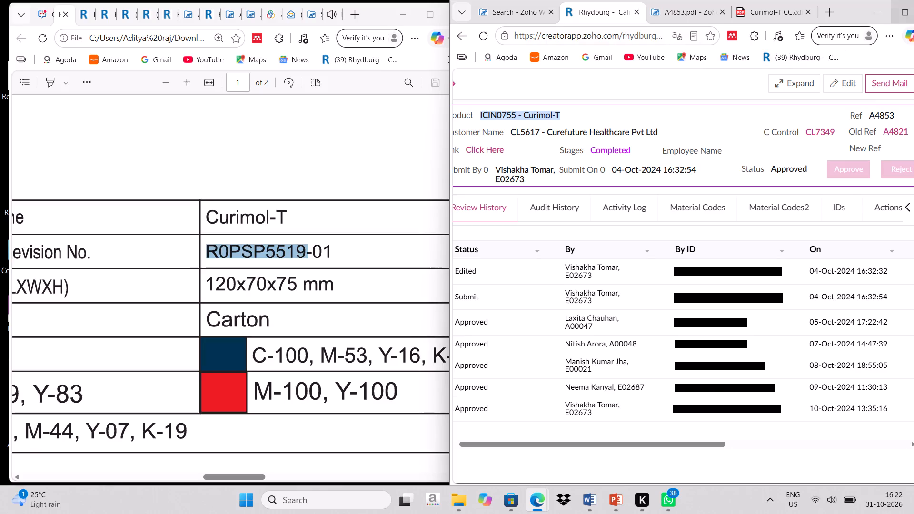
{"action": "left_click", "coordinate": [905, 10]}
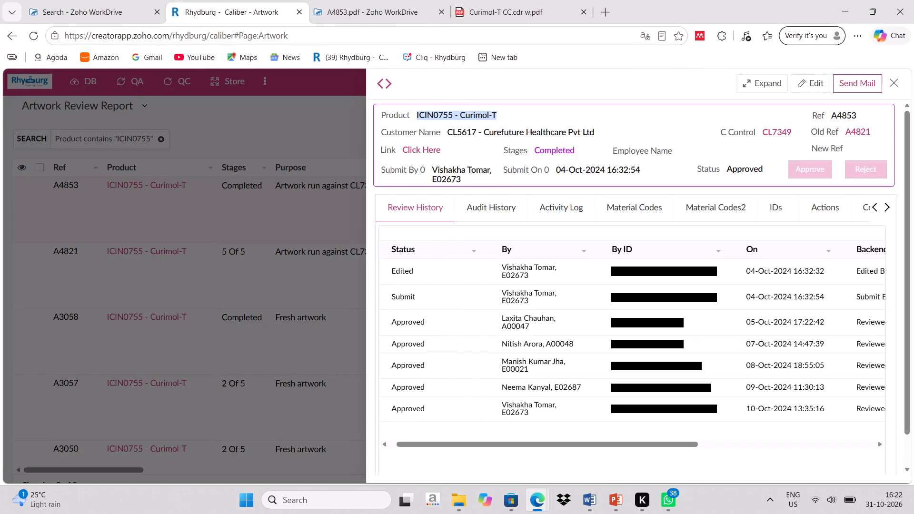
{"action": "left_click", "coordinate": [889, 80]}
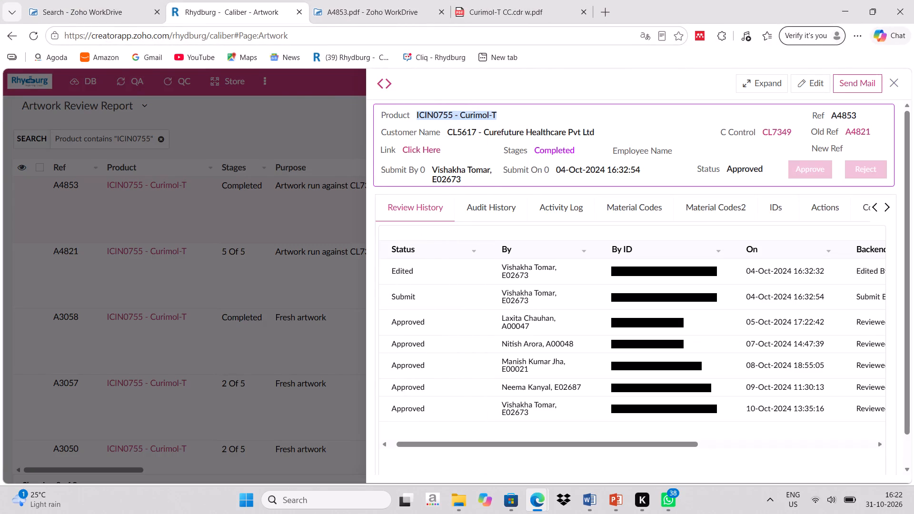
{"action": "double_click", "coordinate": [895, 81]}
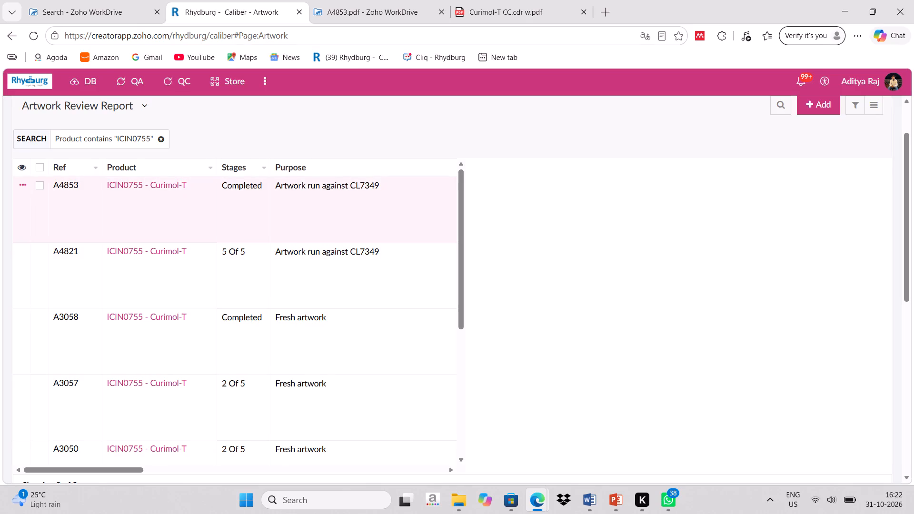
{"action": "left_click", "coordinate": [237, 190]}
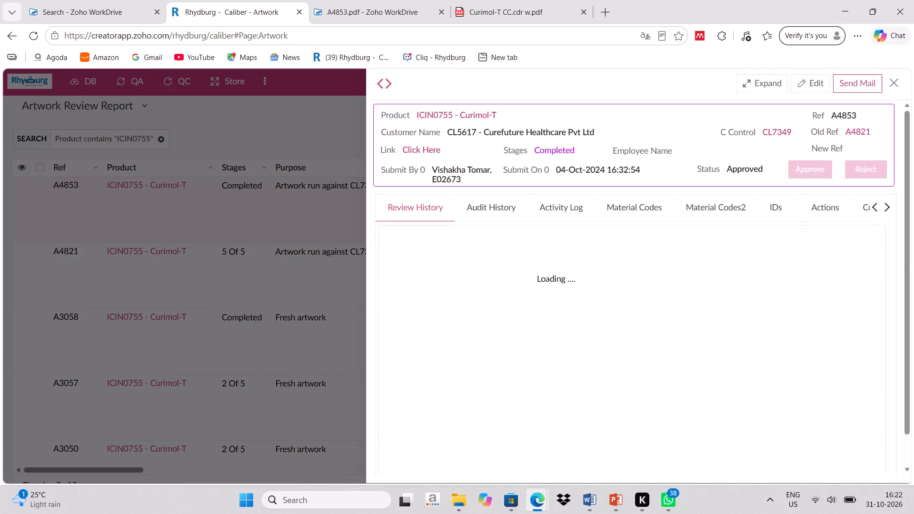
{"action": "left_click", "coordinate": [426, 147]}
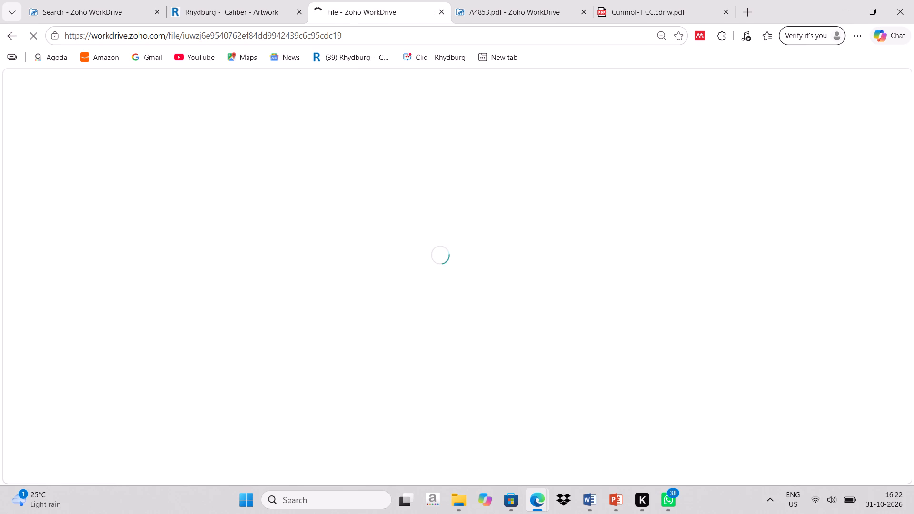
{"action": "left_click", "coordinate": [350, 2]}
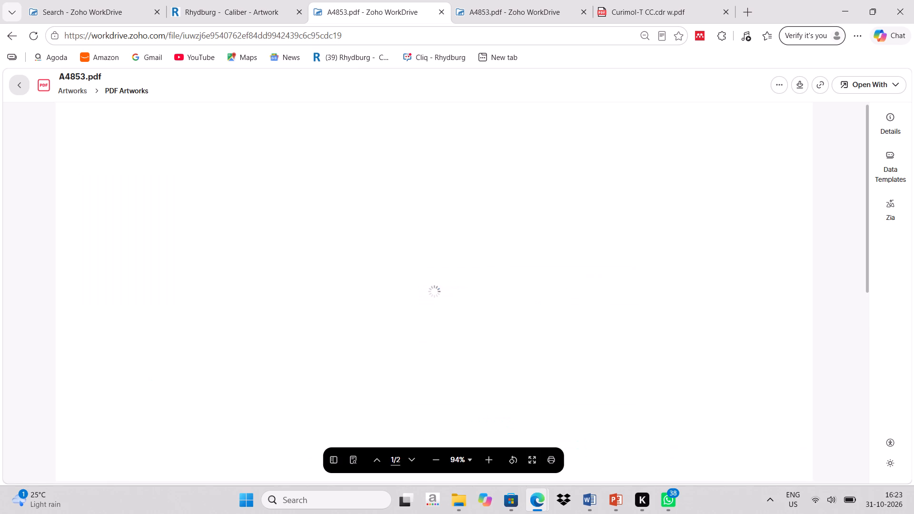
Compare the carton's Marketed by details across A4853.pdf at 200% zoom, the downloaded R0PSP5519-01 artwork and Curimol-T CC.cdr w.pdf.
{"action": "left_click", "coordinate": [457, 465]}
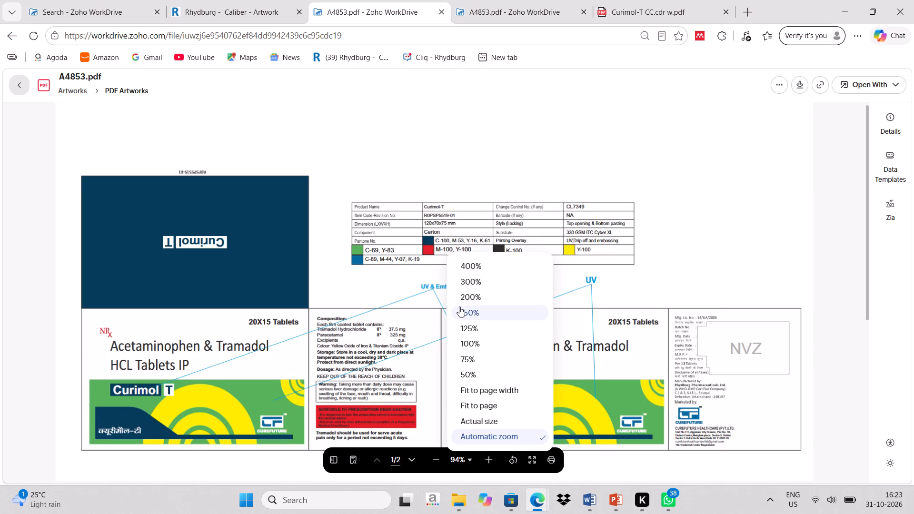
{"action": "left_click", "coordinate": [465, 298]}
{"action": "scroll", "coordinate": [659, 365], "scroll_direction": "left", "scroll_amount": 11}
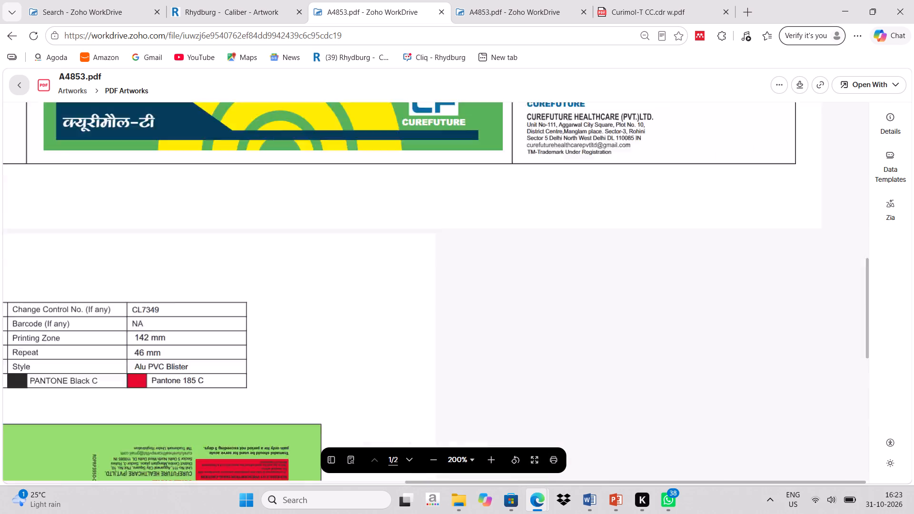
{"action": "scroll", "coordinate": [659, 365], "scroll_direction": "up", "scroll_amount": 5}
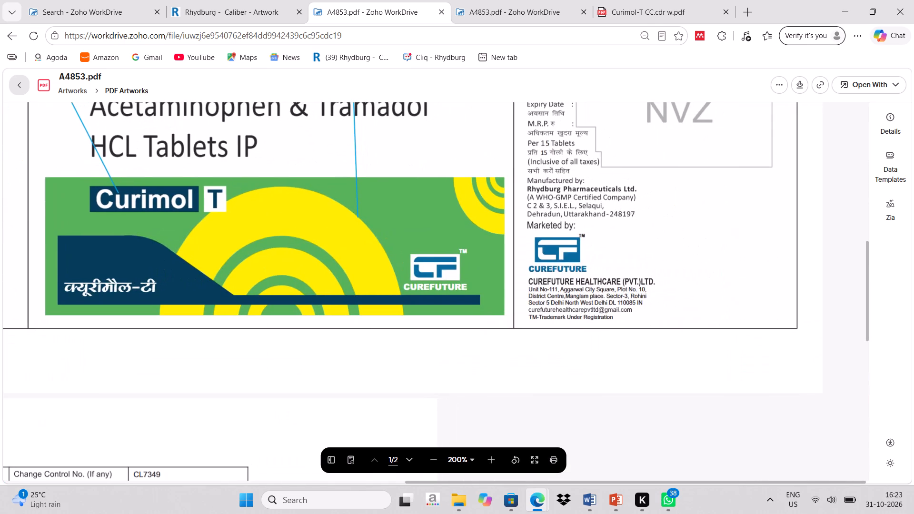
{"action": "scroll", "coordinate": [659, 365], "scroll_direction": "up", "scroll_amount": 1}
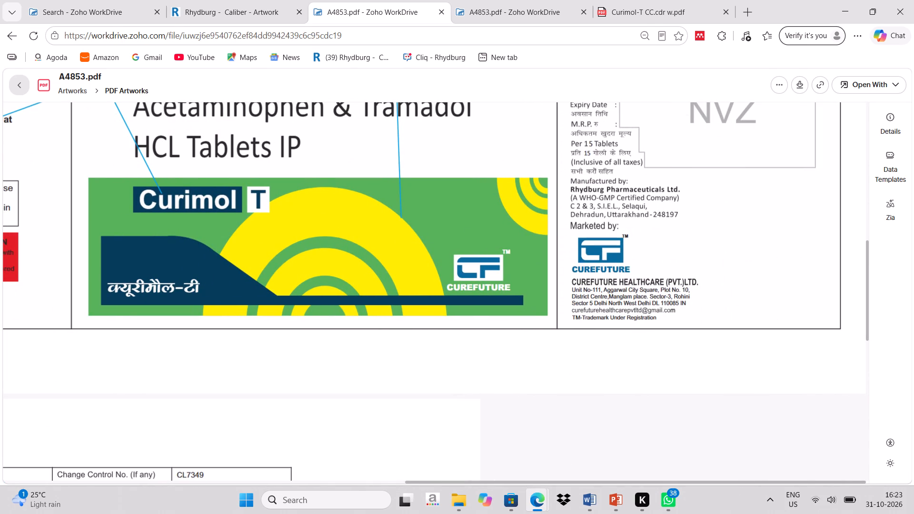
{"action": "left_click", "coordinate": [874, 11]}
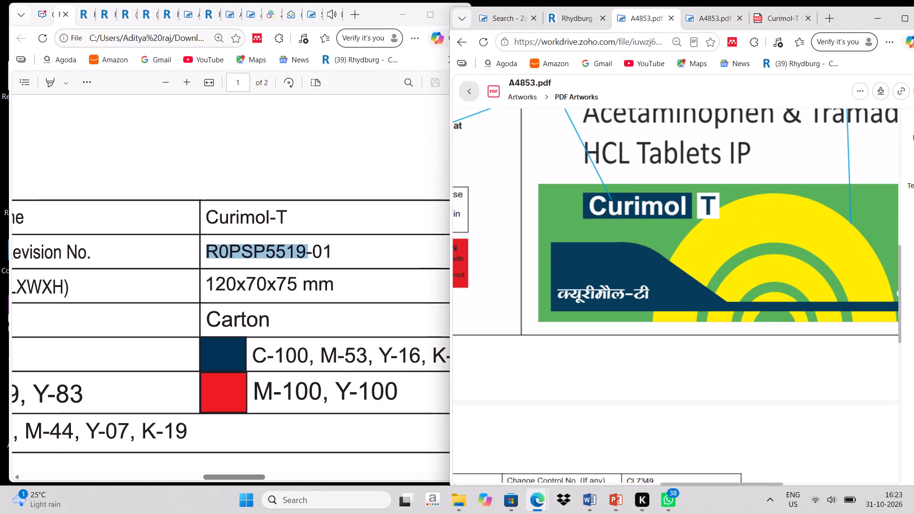
{"action": "scroll", "coordinate": [152, 261], "scroll_direction": "left", "scroll_amount": 6}
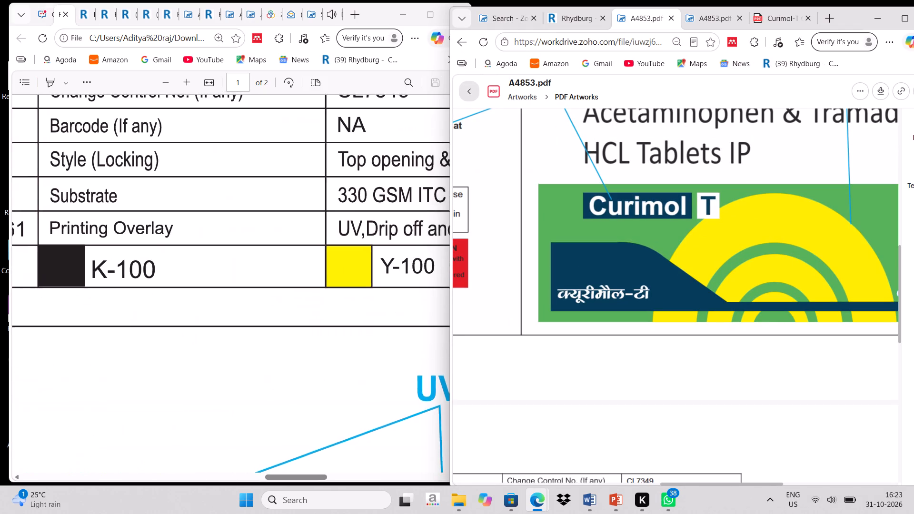
{"action": "scroll", "coordinate": [152, 261], "scroll_direction": "left", "scroll_amount": 5}
{"action": "scroll", "coordinate": [152, 261], "scroll_direction": "down", "scroll_amount": 5}
{"action": "scroll", "coordinate": [152, 261], "scroll_direction": "left", "scroll_amount": 2}
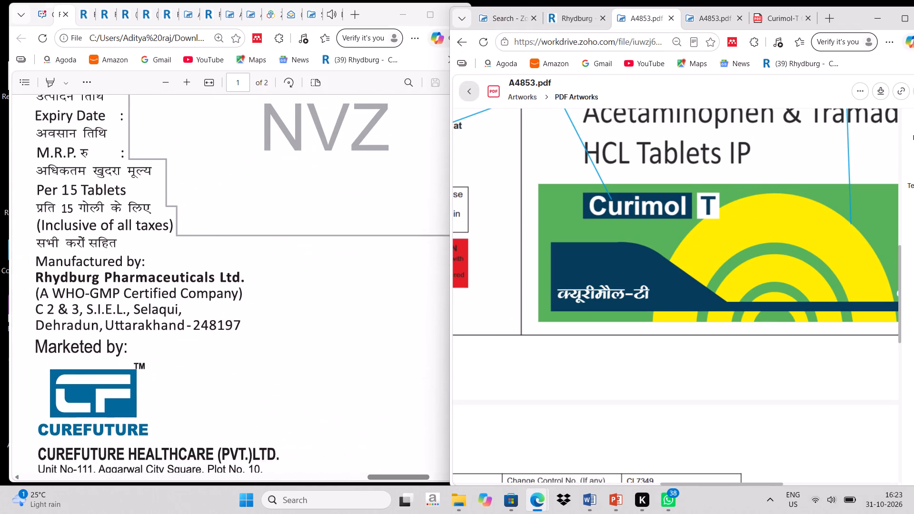
{"action": "scroll", "coordinate": [152, 261], "scroll_direction": "left", "scroll_amount": 1}
{"action": "scroll", "coordinate": [152, 261], "scroll_direction": "down", "scroll_amount": 2}
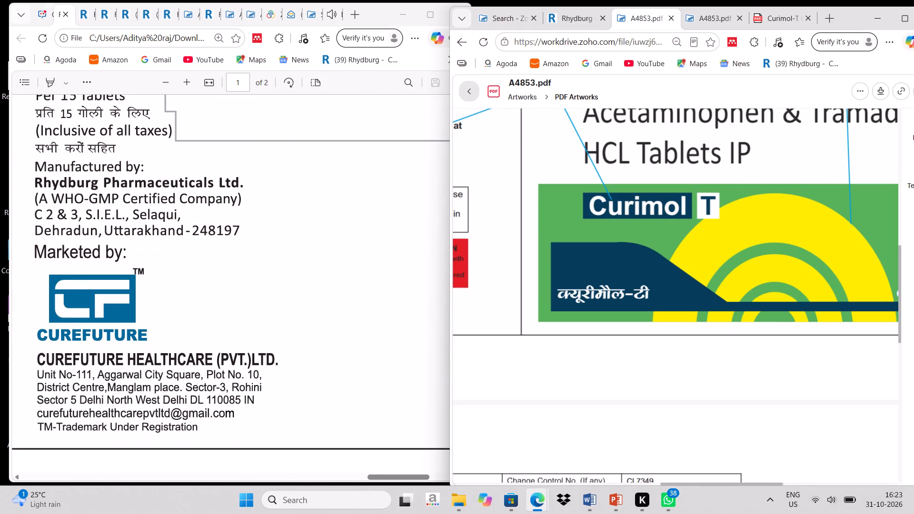
{"action": "left_click", "coordinate": [783, 14]}
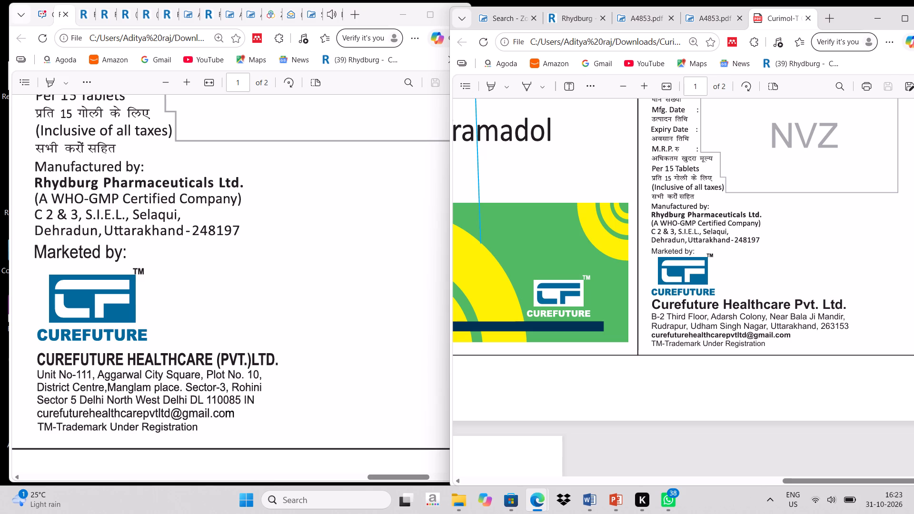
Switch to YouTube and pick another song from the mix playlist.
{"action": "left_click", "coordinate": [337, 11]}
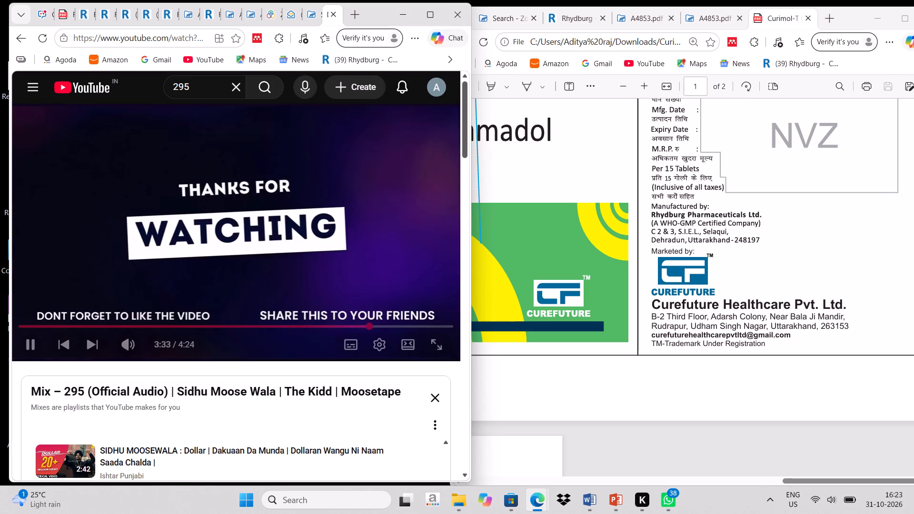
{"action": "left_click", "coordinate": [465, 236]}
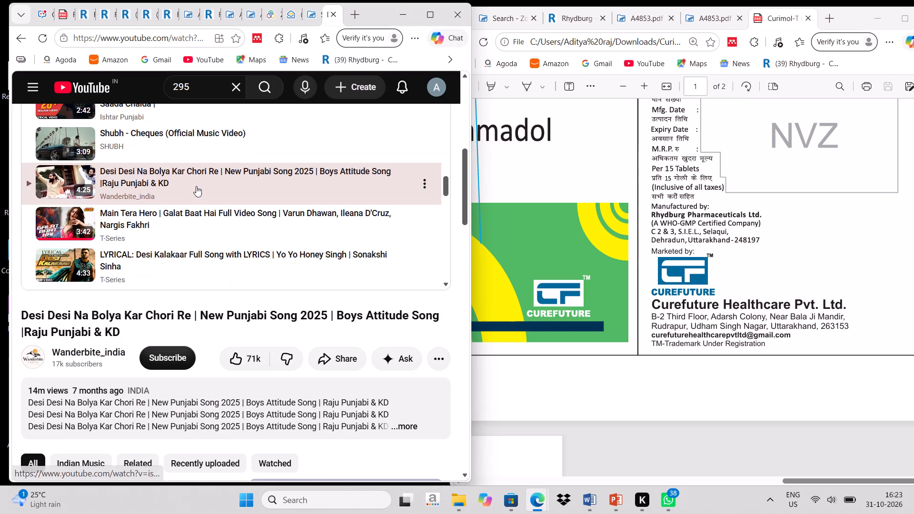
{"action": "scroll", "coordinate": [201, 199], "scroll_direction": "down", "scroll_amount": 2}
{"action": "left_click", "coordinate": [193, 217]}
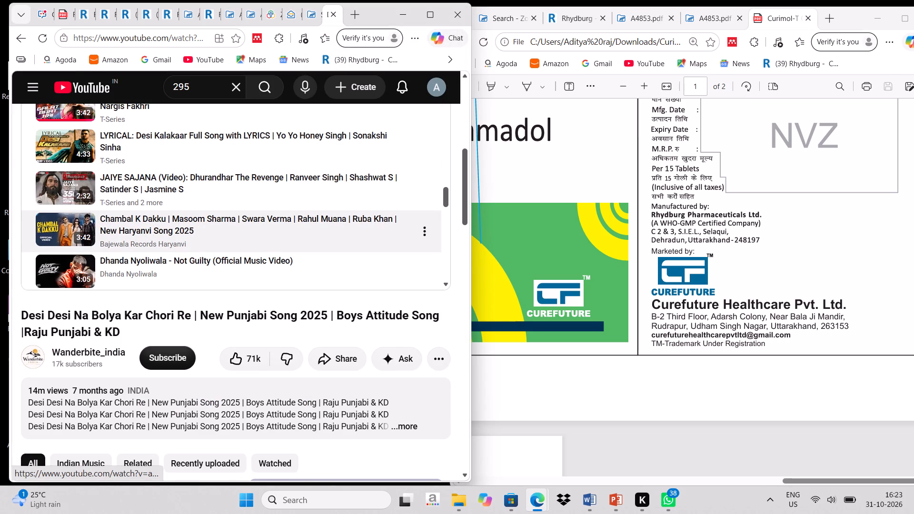
Return to the R0PSP5519-01 artwork and extract the text from the Curefuture Healthcare name through the TM-Trademark line with Snipping Tool.
{"action": "left_click", "coordinate": [62, 14]}
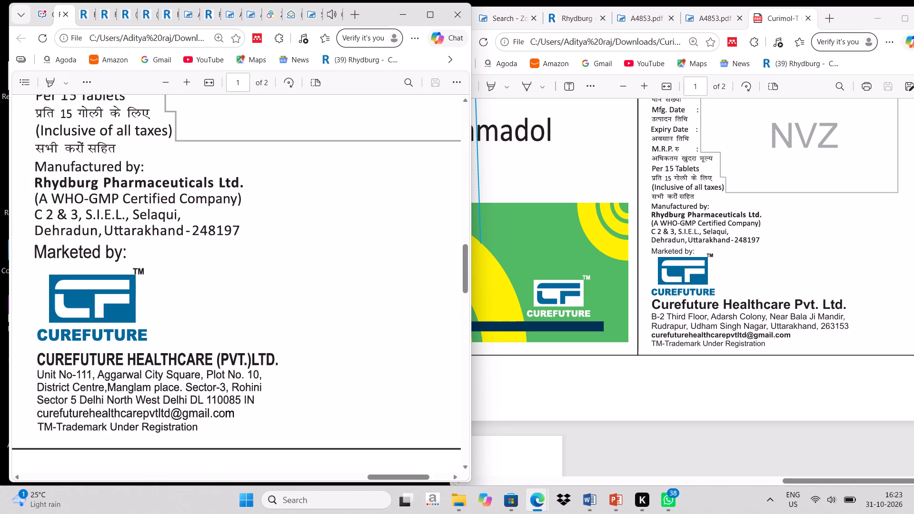
{"action": "key", "text": "shift+super+s"}
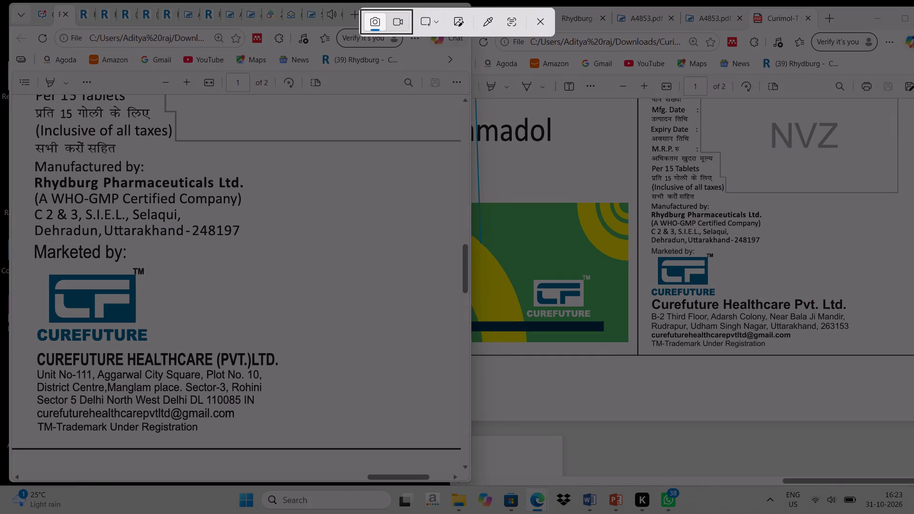
{"action": "left_click", "coordinate": [509, 20]}
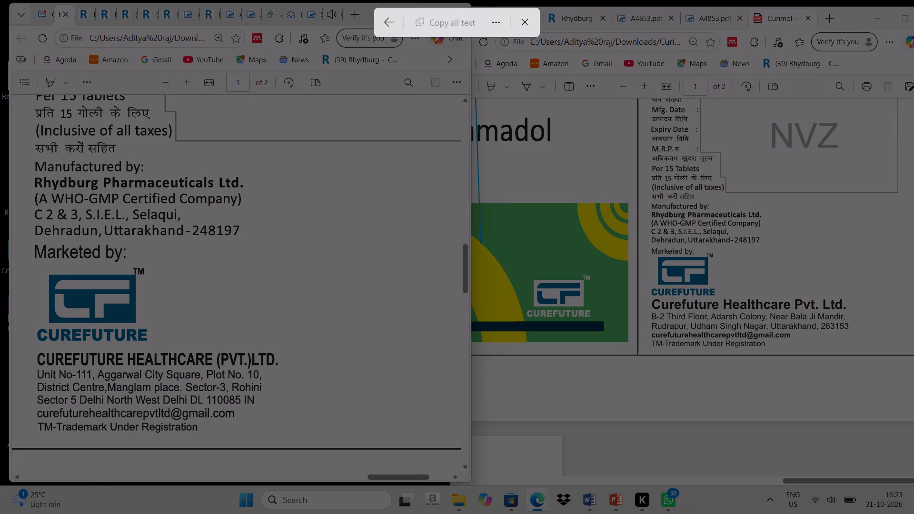
{"action": "left_click_drag", "start_coordinate": [34, 346], "coordinate": [39, 403]}
{"action": "left_click_drag", "start_coordinate": [39, 403], "coordinate": [331, 449]}
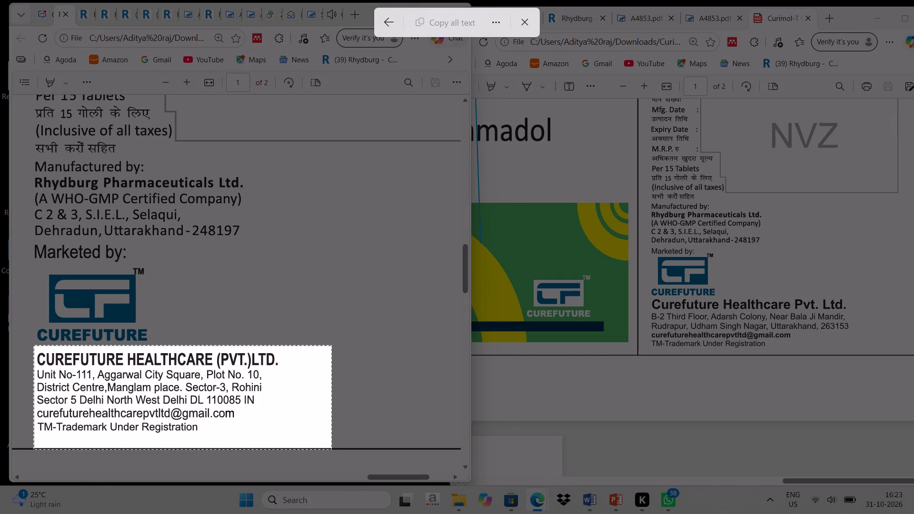
{"action": "left_click_drag", "start_coordinate": [331, 449], "coordinate": [322, 443]}
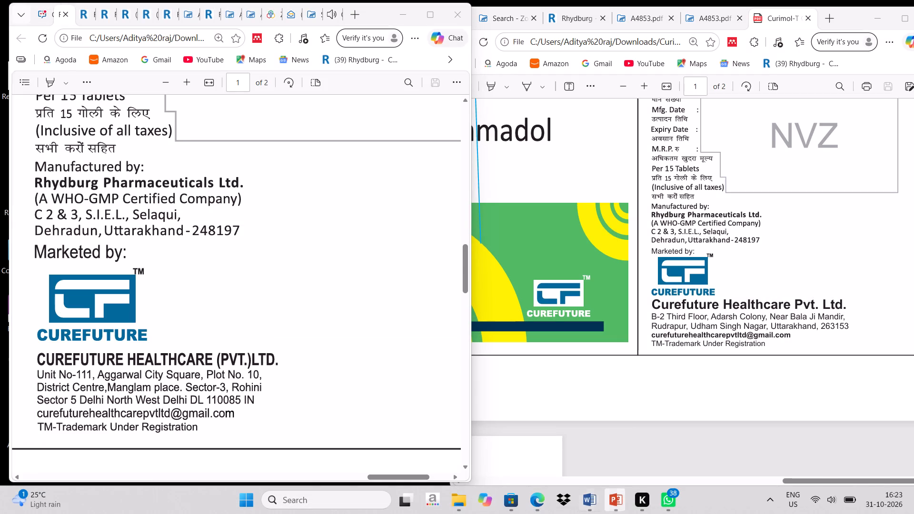
In Word, complete item 1 in the CURRENT column with "The Marketed by mention is" followed by the extracted Curefuture Healthcare details.
{"action": "left_click", "coordinate": [517, 449]}
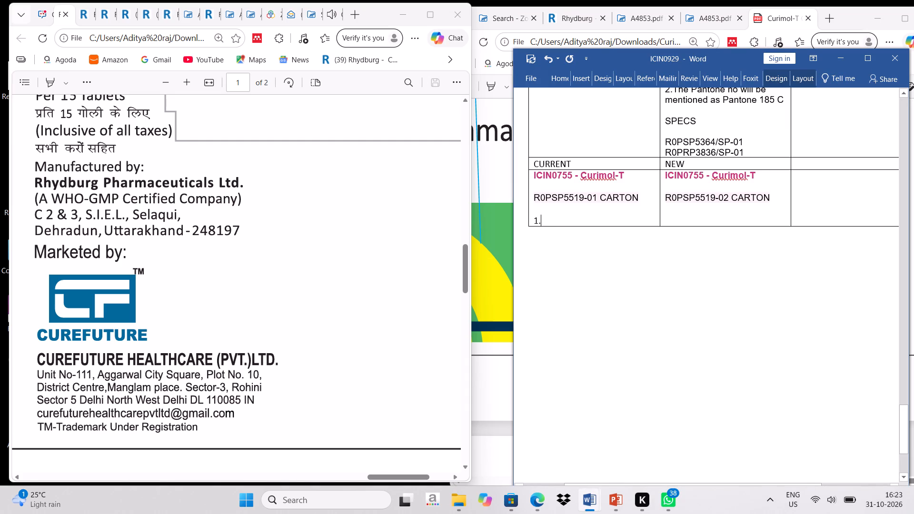
{"action": "type", "text": "The Marketed"}
{"action": "key", "text": "space"}
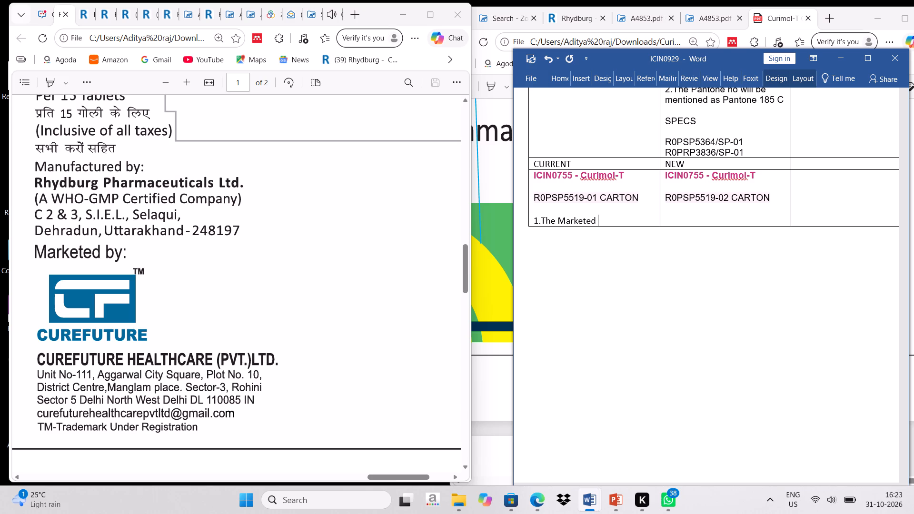
{"action": "type", "text": "by"}
{"action": "key", "text": "space"}
{"action": "type", "text": "mention is"}
{"action": "key", "text": "space"}
{"action": "key", "text": "ctrl+v"}
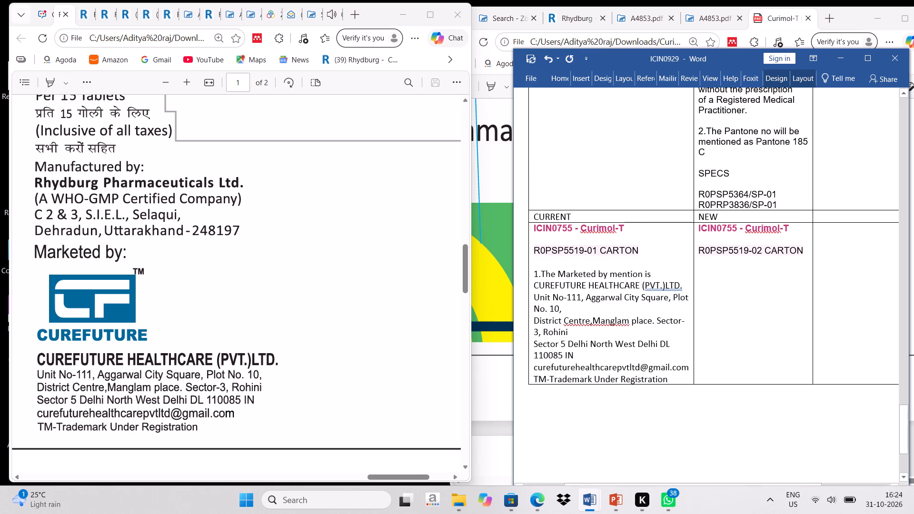
Join the address lines in item 1 by replacing the line breaks before "District Centre" and "Sector 5" with spaces.
{"action": "left_click", "coordinate": [536, 321]}
{"action": "key", "text": "Left"}
{"action": "key", "text": "BackSpace"}
{"action": "key", "text": "space"}
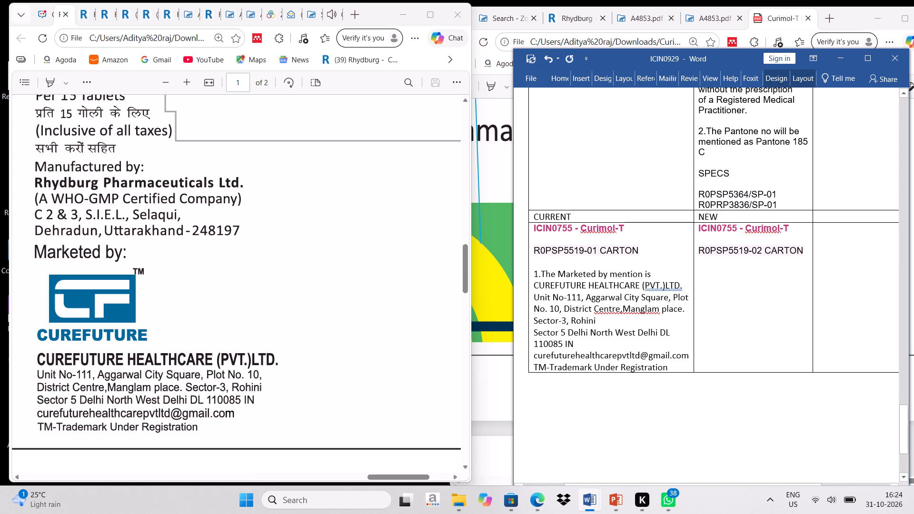
{"action": "left_click", "coordinate": [535, 335]}
{"action": "key", "text": "BackSpace"}
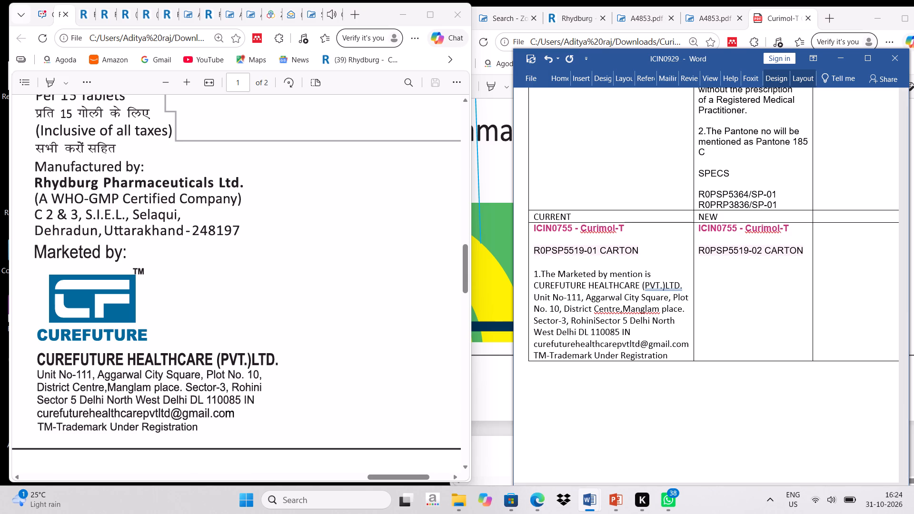
{"action": "key", "text": "space"}
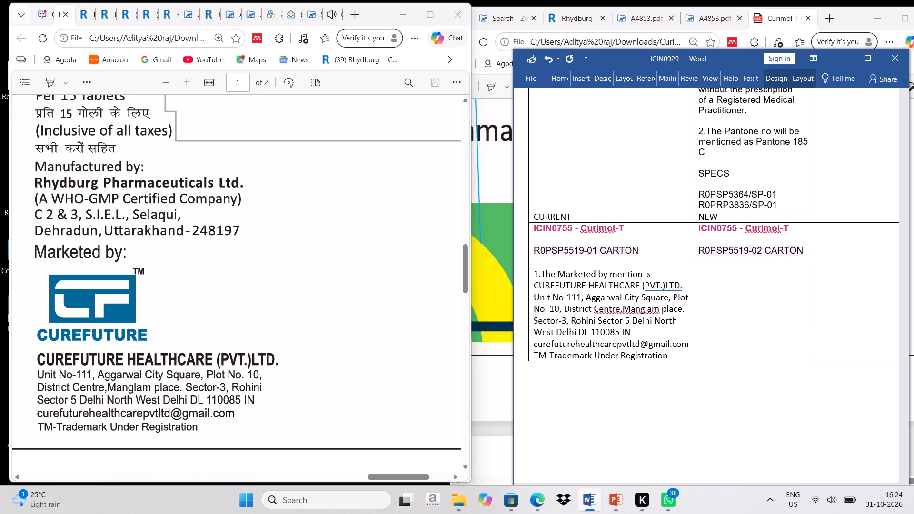
Find the foil's item code and revision number in the specification table on page 2 of the Curimol-T artwork.
{"action": "scroll", "coordinate": [315, 289], "scroll_direction": "right", "scroll_amount": 6}
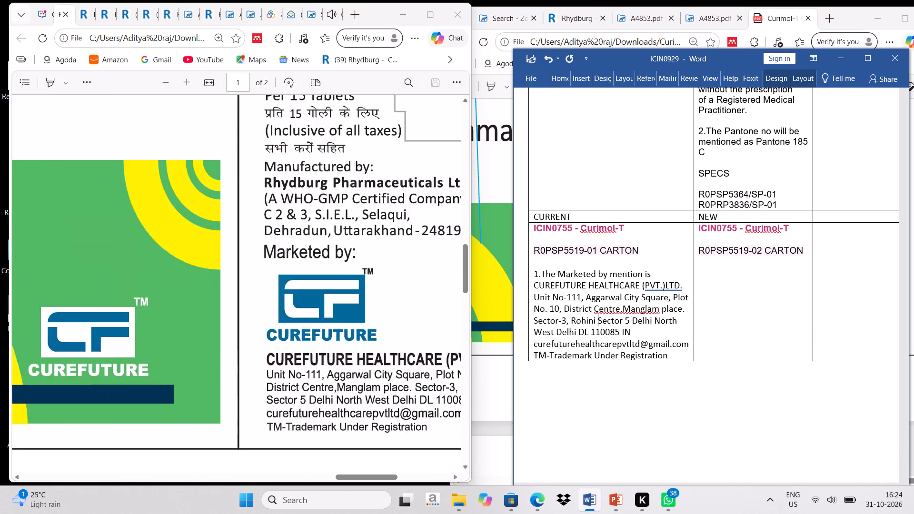
{"action": "scroll", "coordinate": [315, 289], "scroll_direction": "down", "scroll_amount": 15}
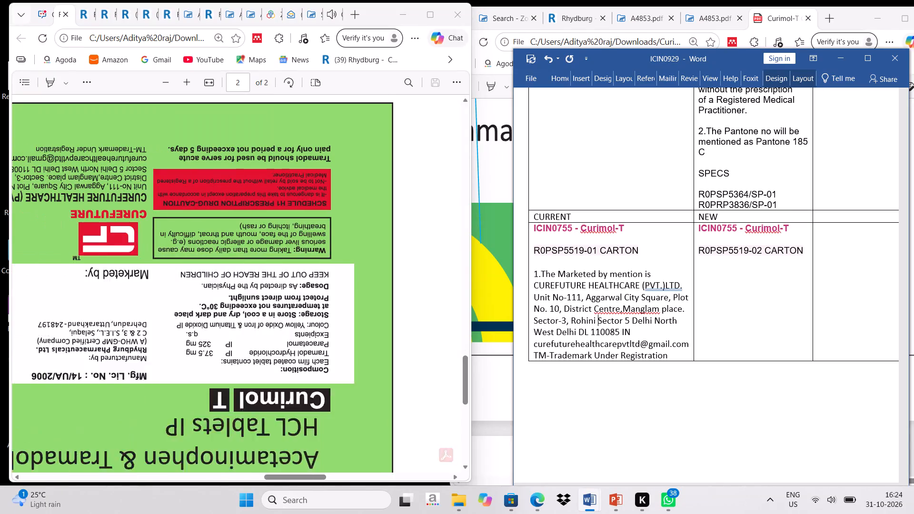
{"action": "scroll", "coordinate": [315, 289], "scroll_direction": "right", "scroll_amount": 4}
{"action": "scroll", "coordinate": [315, 289], "scroll_direction": "up", "scroll_amount": 5}
{"action": "scroll", "coordinate": [315, 289], "scroll_direction": "right", "scroll_amount": 2}
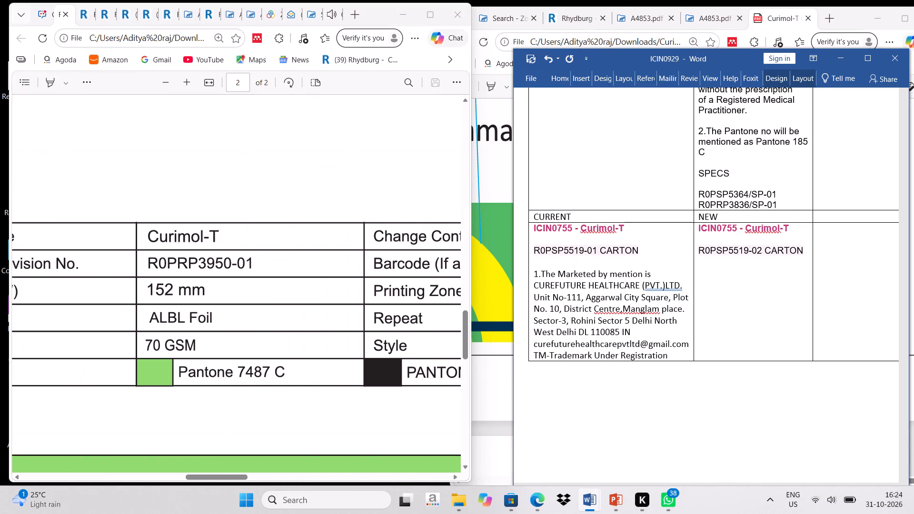
{"action": "left_click_drag", "start_coordinate": [144, 264], "coordinate": [159, 264]}
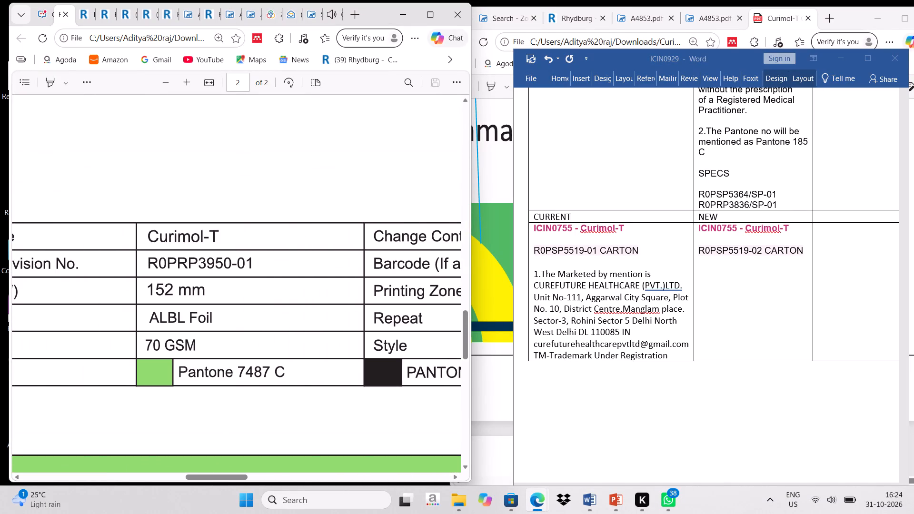
Search the Item Master Report for the code R0PRP3950 in place of the existing code filter.
{"action": "left_click", "coordinate": [82, 16]}
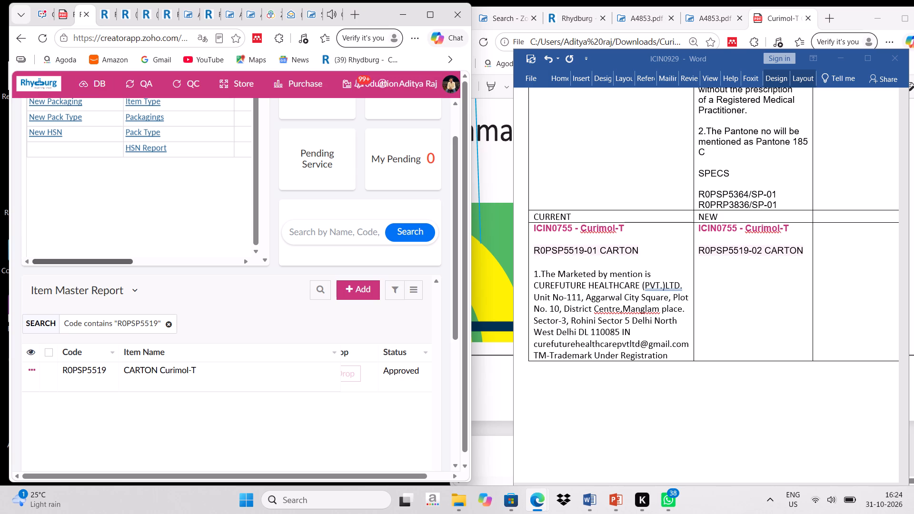
{"action": "left_click", "coordinate": [77, 352]}
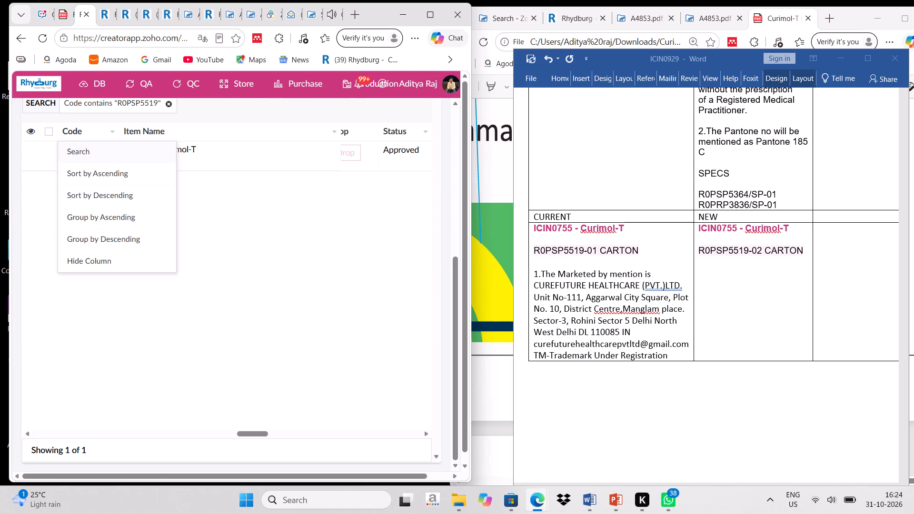
{"action": "left_click", "coordinate": [77, 146]}
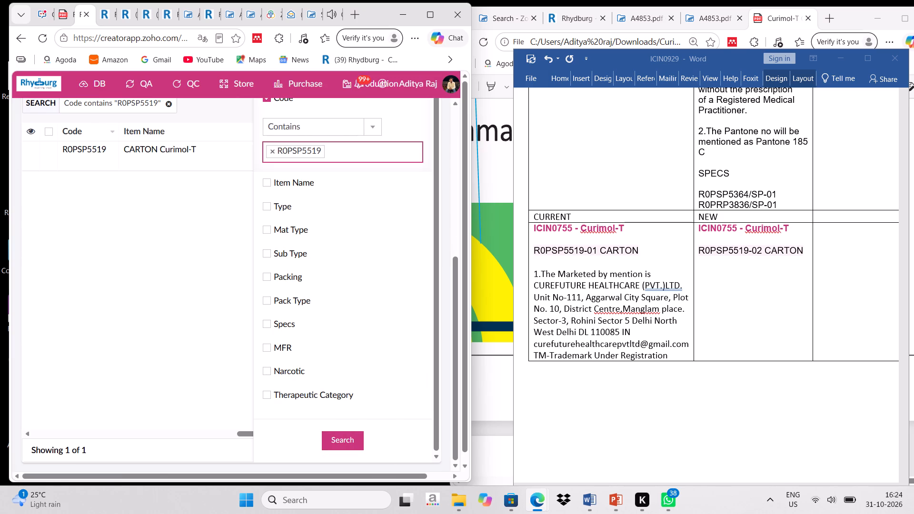
{"action": "left_click", "coordinate": [272, 152]}
{"action": "type", "text": "R0"}
{"action": "type", "text": "PRP"}
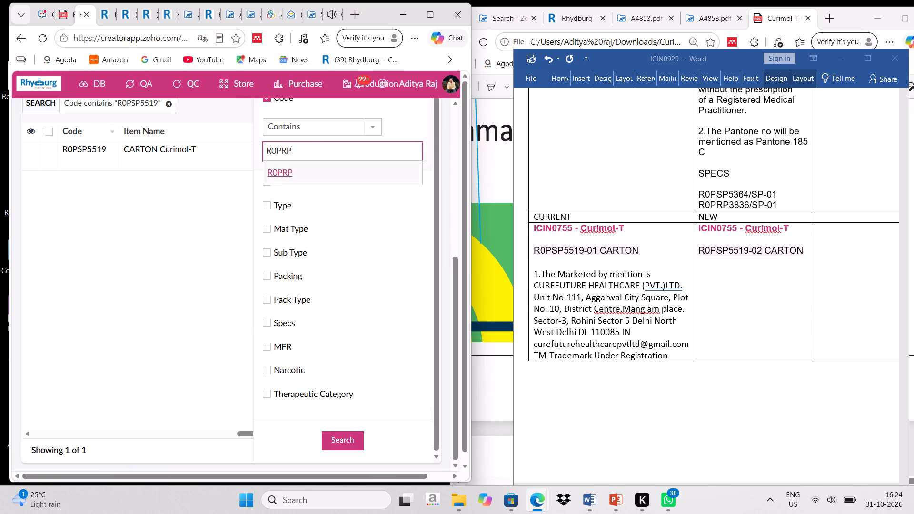
{"action": "type", "text": "3950"}
{"action": "key", "text": "Return"}
{"action": "key", "text": "Return"}
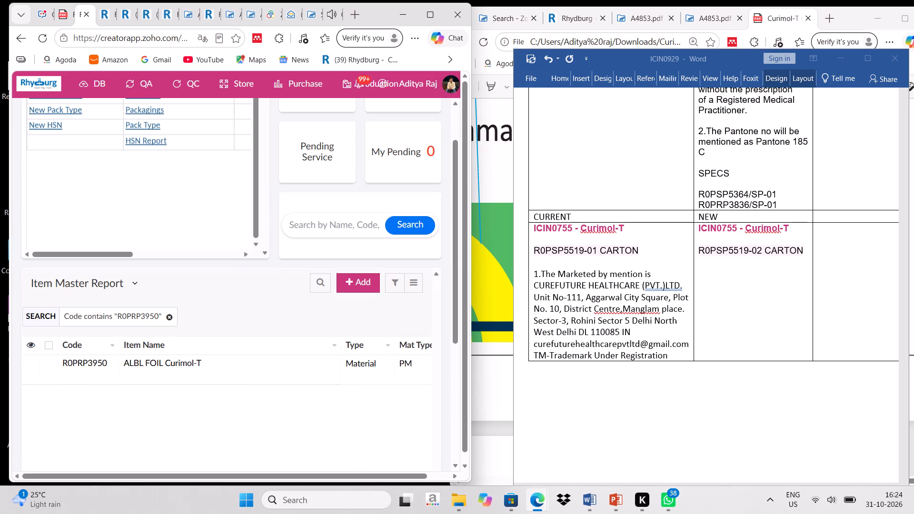
Examine the remaining columns of the R0PRP3950 foil record through to its Specs No entry.
{"action": "scroll", "coordinate": [204, 383], "scroll_direction": "left", "scroll_amount": 5}
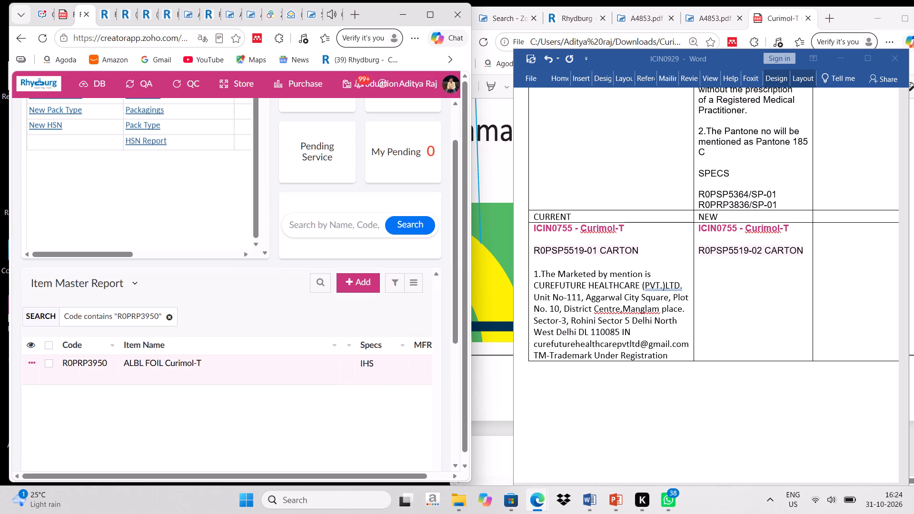
{"action": "scroll", "coordinate": [204, 383], "scroll_direction": "left", "scroll_amount": 6}
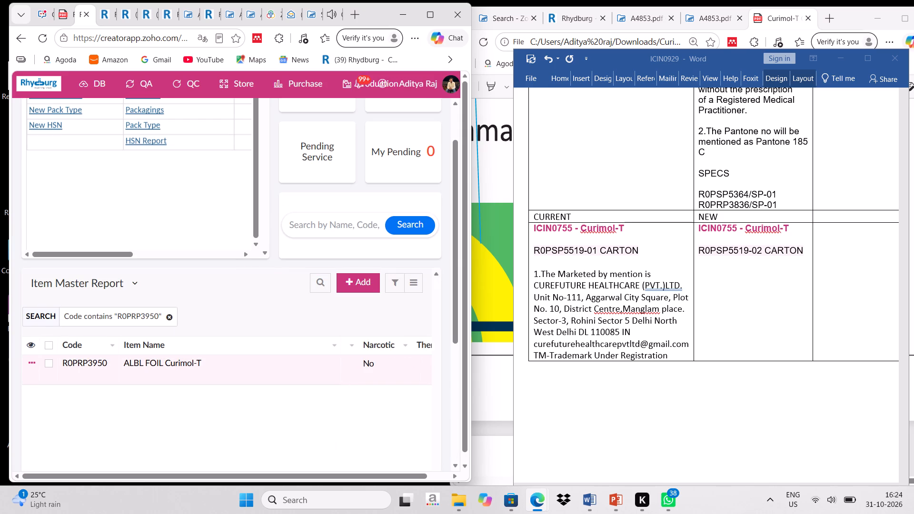
{"action": "scroll", "coordinate": [204, 383], "scroll_direction": "left", "scroll_amount": 6}
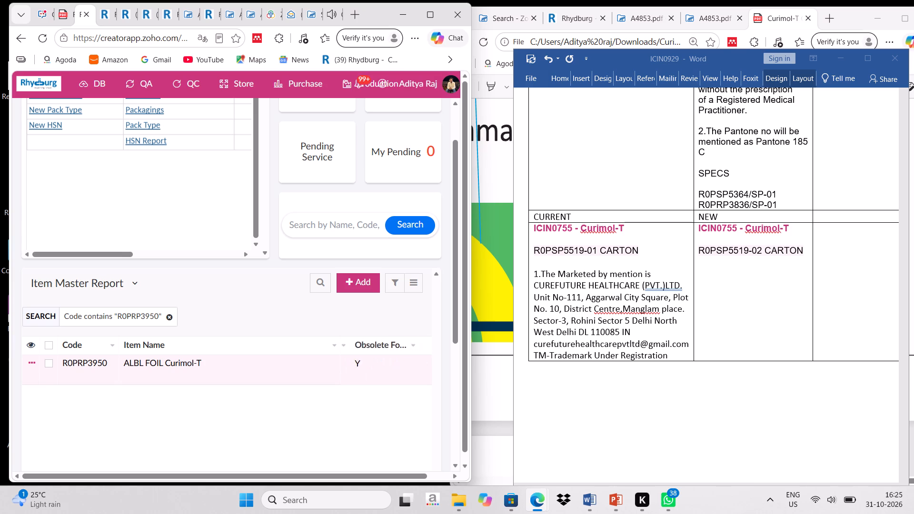
{"action": "scroll", "coordinate": [204, 383], "scroll_direction": "left", "scroll_amount": 6}
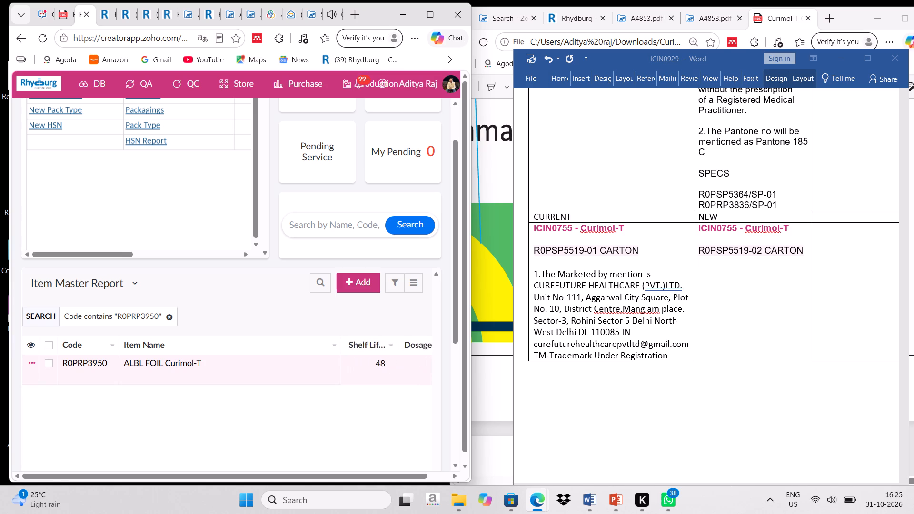
{"action": "scroll", "coordinate": [204, 383], "scroll_direction": "left", "scroll_amount": 6}
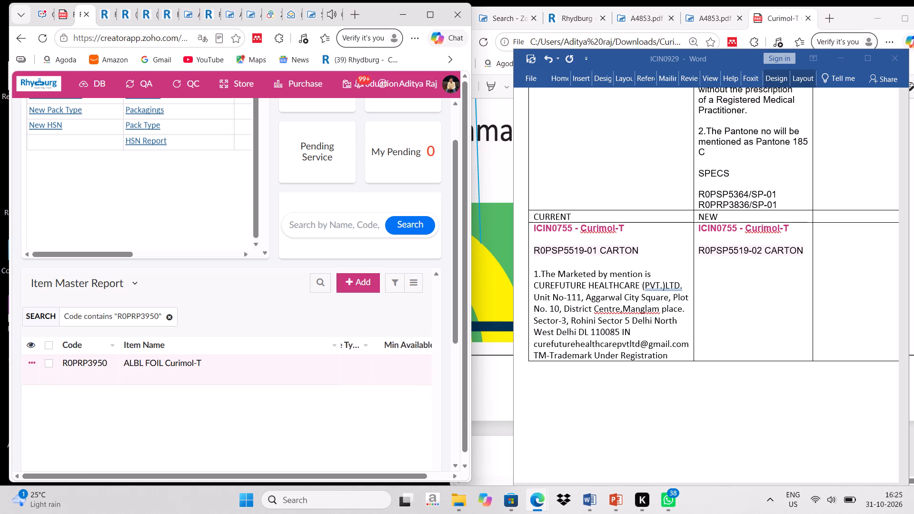
{"action": "scroll", "coordinate": [204, 383], "scroll_direction": "left", "scroll_amount": 6}
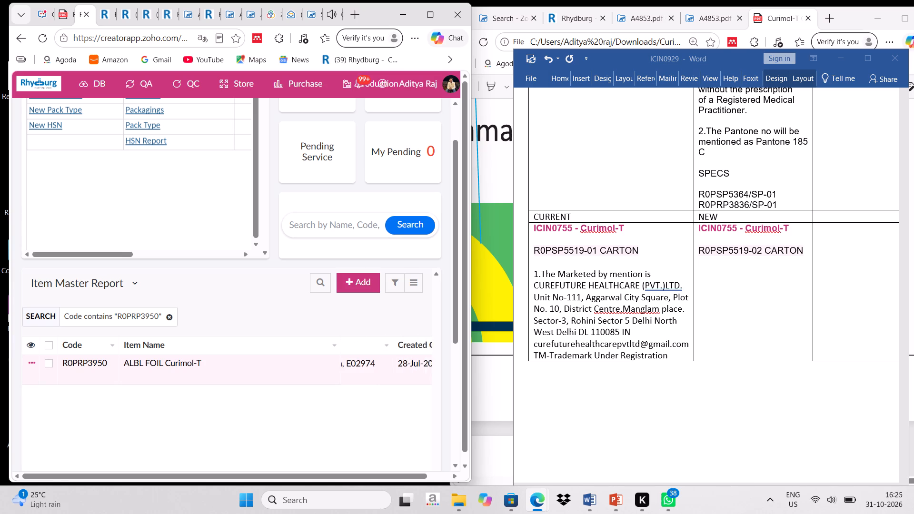
{"action": "scroll", "coordinate": [204, 383], "scroll_direction": "left", "scroll_amount": 5}
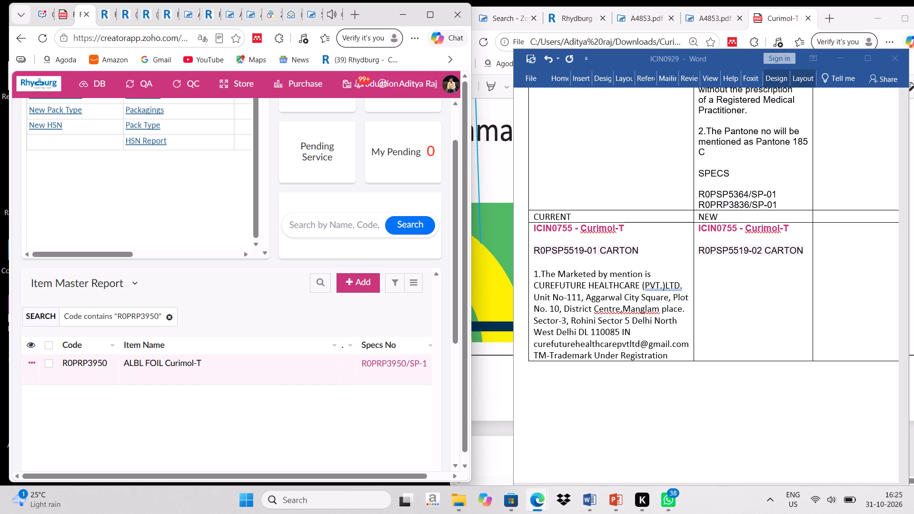
In Word, add the line "R0PRP3950-01 ALBL FOIL" below item 1 in the CURRENT column, separated by a blank line.
{"action": "left_click", "coordinate": [670, 352]}
{"action": "left_click", "coordinate": [670, 352]}
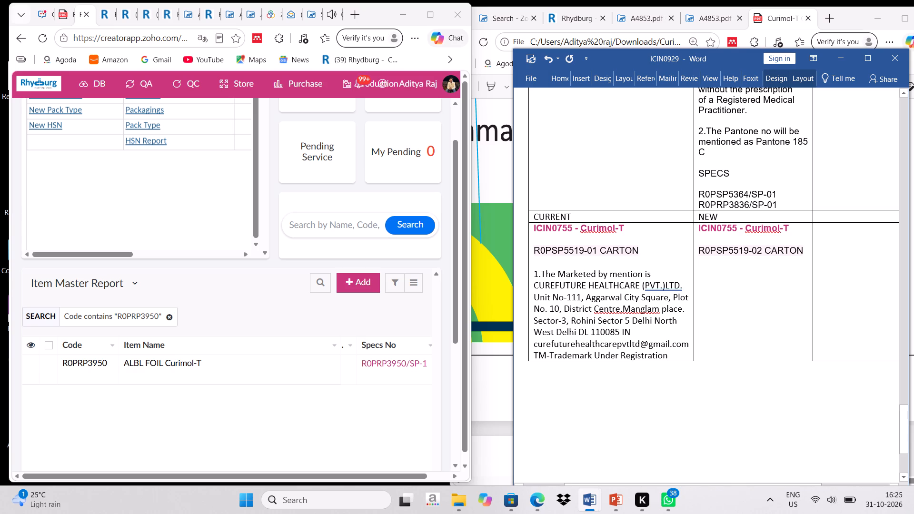
{"action": "key", "text": "Return"}
{"action": "key", "text": "Return"}
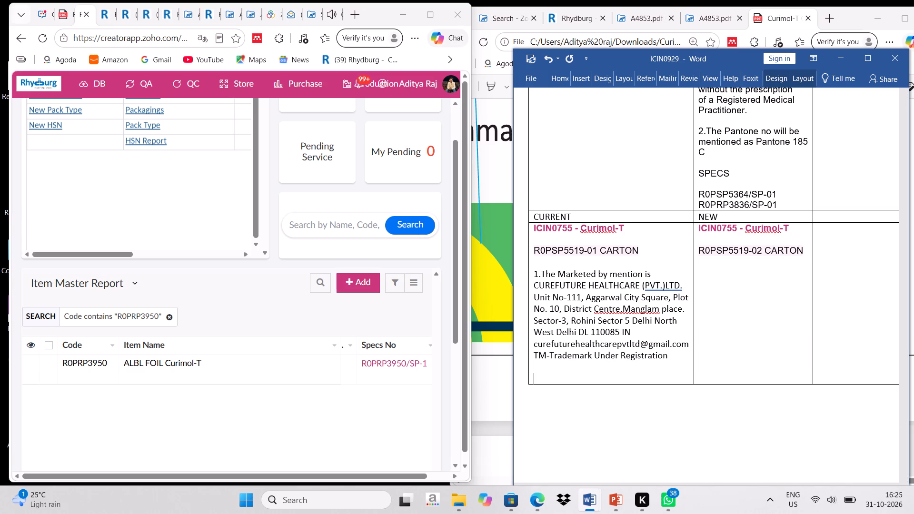
{"action": "type", "text": "R0PPR"}
{"action": "key", "text": "BackSpace"}
{"action": "key", "text": "BackSpace"}
{"action": "type", "text": "RP"}
{"action": "type", "text": "3950-"}
{"action": "type", "text": "01 ALBL F"}
{"action": "type", "text": "OIL"}
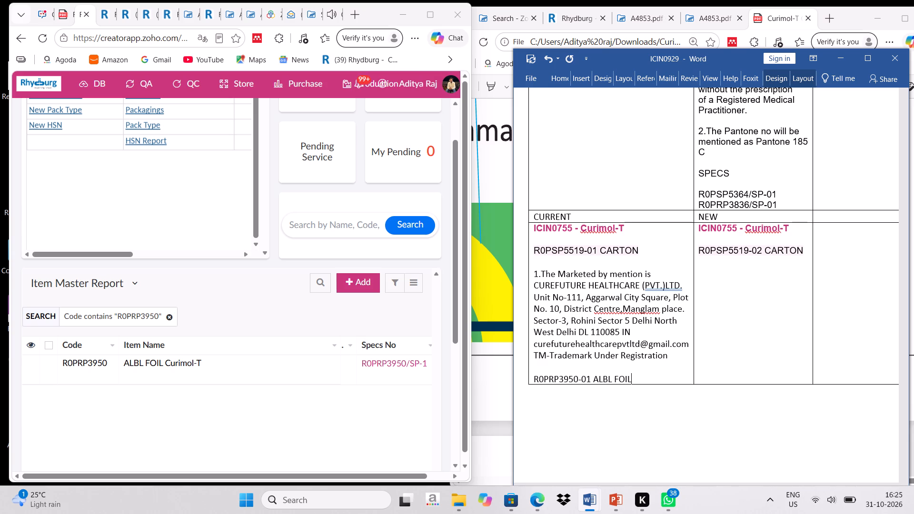
Check the Marketed by block on the foil artwork and copy item 1 below the R0PRP3950-01 ALBL FOIL line in the CURRENT column.
{"action": "left_click", "coordinate": [61, 10]}
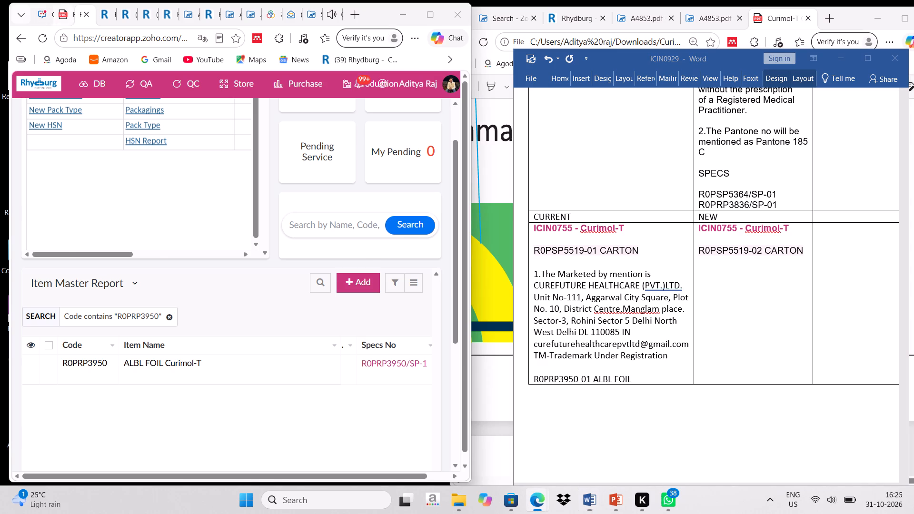
{"action": "scroll", "coordinate": [183, 513], "scroll_direction": "down", "scroll_amount": 6}
{"action": "scroll", "coordinate": [191, 348], "scroll_direction": "down", "scroll_amount": 9}
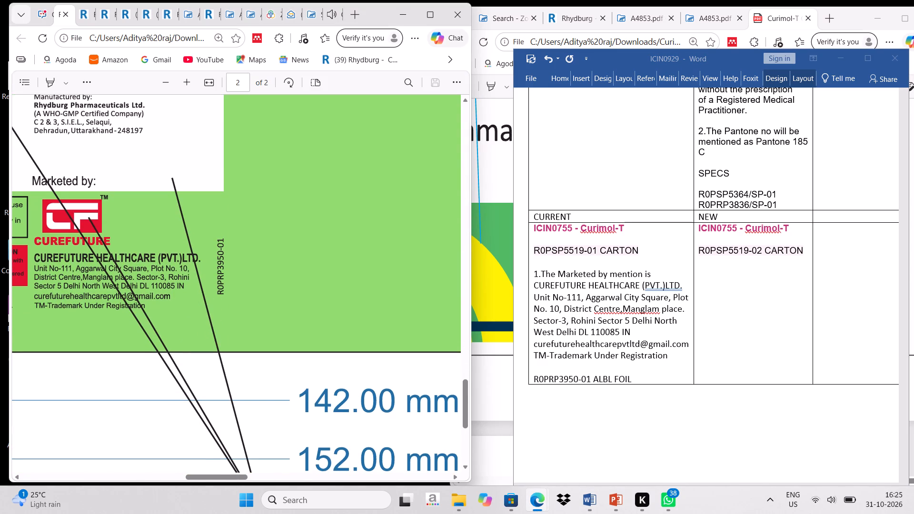
{"action": "left_click", "coordinate": [536, 275]}
{"action": "left_click_drag", "start_coordinate": [535, 274], "coordinate": [536, 274]}
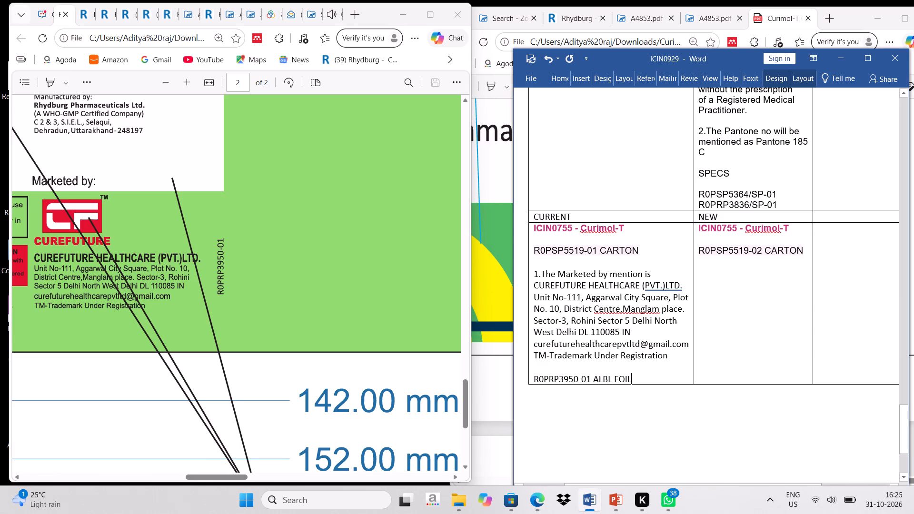
{"action": "left_click_drag", "start_coordinate": [536, 274], "coordinate": [670, 362]}
{"action": "right_click", "coordinate": [586, 310]}
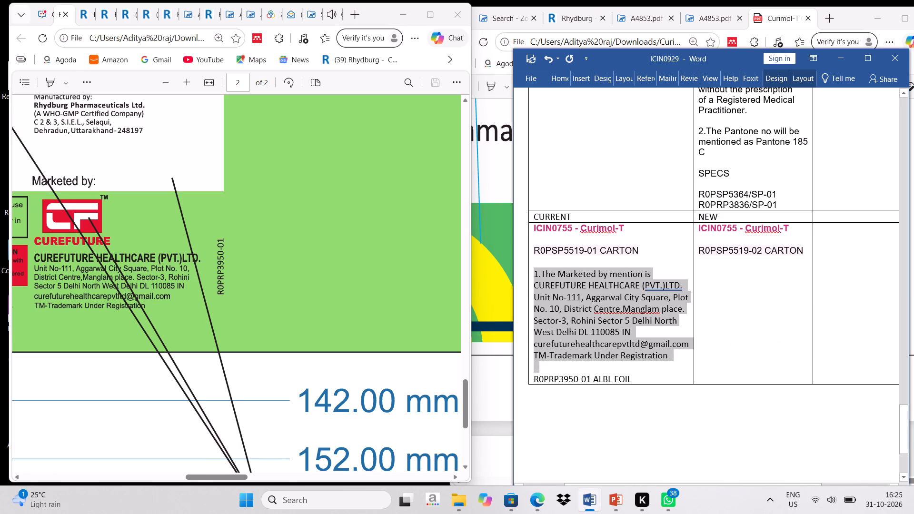
{"action": "left_click", "coordinate": [623, 109]}
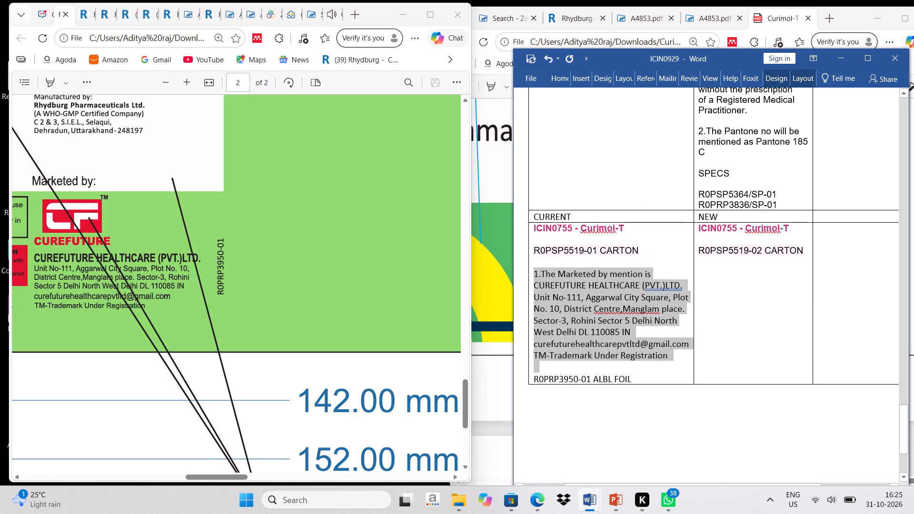
{"action": "left_click", "coordinate": [645, 383]}
{"action": "left_click", "coordinate": [640, 377]}
{"action": "key", "text": "Return"}
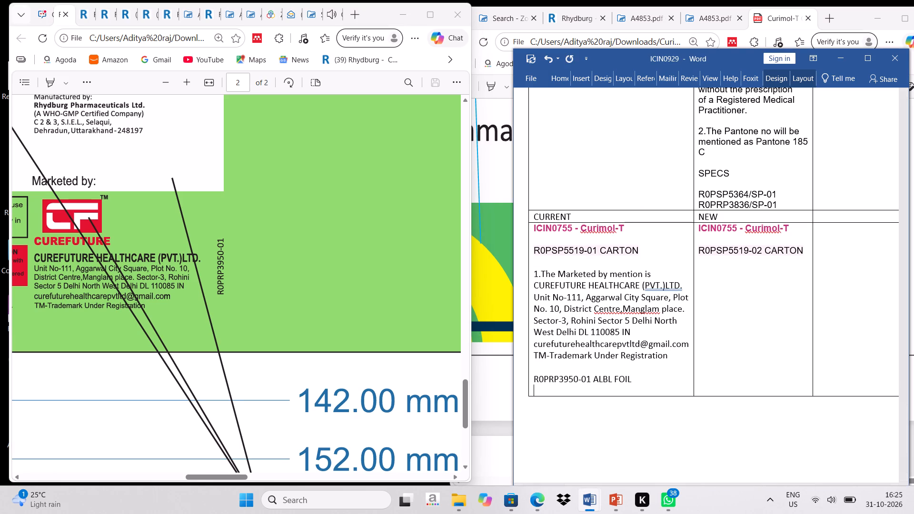
{"action": "key", "text": "Return"}
{"action": "key", "text": "ctrl+v"}
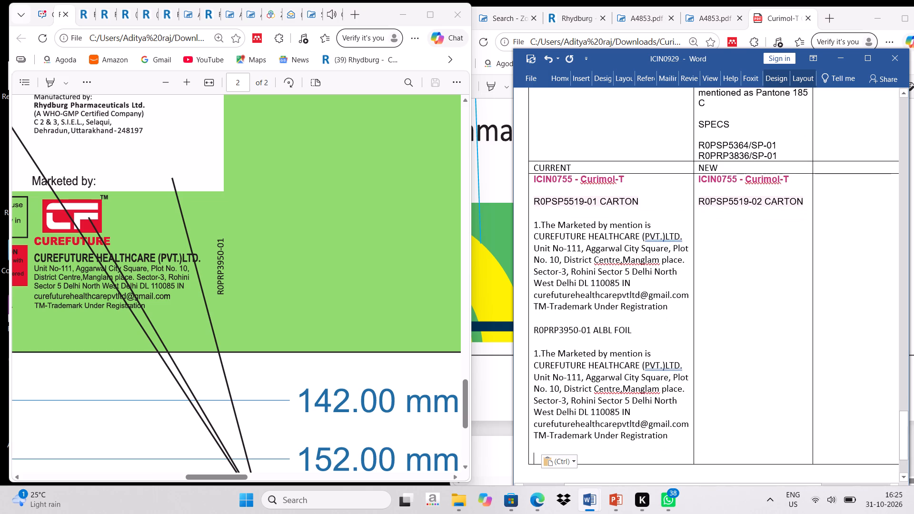
Add a SPECS heading at the end of the CURRENT column, followed by a blank line and the entries R0PSP5519/SP-01 and R0PRP3950/SP-01.
{"action": "type", "text": "SPECS"}
{"action": "key", "text": "Return"}
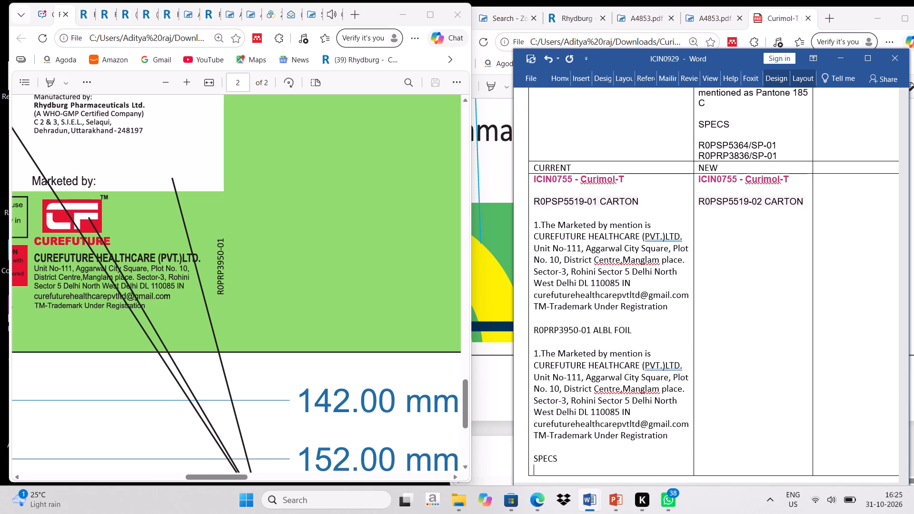
{"action": "key", "text": "Return"}
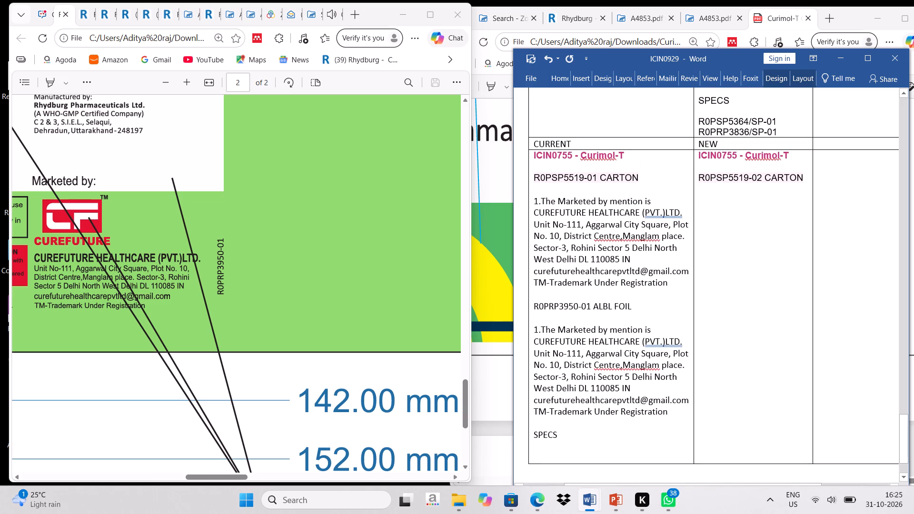
{"action": "key", "text": "r"}
{"action": "key", "text": "0"}
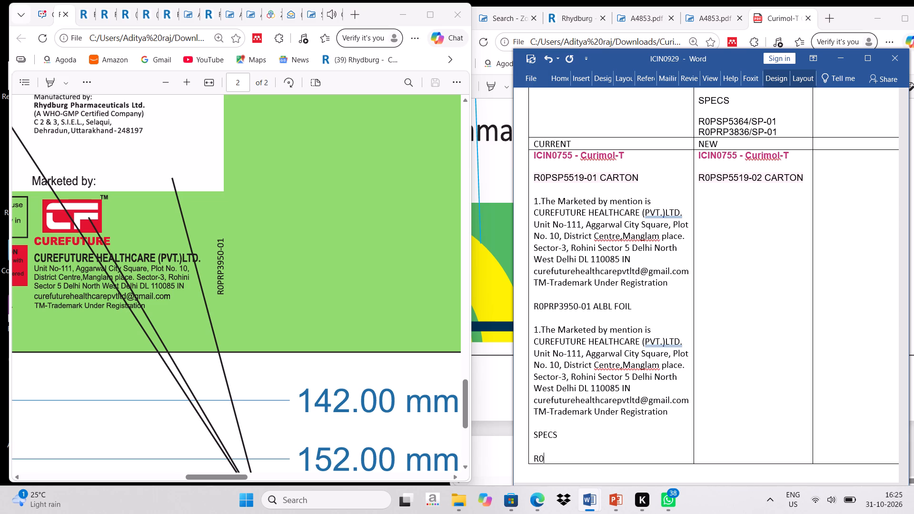
{"action": "type", "text": "PSP"}
{"action": "type", "text": "5519"}
{"action": "type", "text": "/SP-"}
{"action": "type", "text": "01"}
{"action": "key", "text": "Return"}
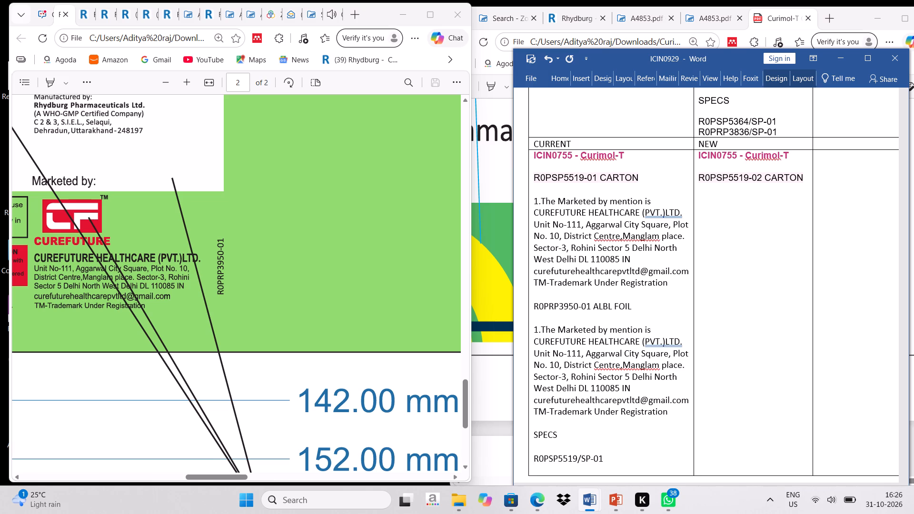
{"action": "type", "text": "R0P"}
{"action": "type", "text": "RP"}
{"action": "type", "text": "3950"}
{"action": "key", "text": "slash"}
{"action": "type", "text": "SP-01"}
Move the Word window off the new carton artwork and capture the text of its Marketed by company details with Snipping Tool's text extractor.
{"action": "left_click_drag", "start_coordinate": [738, 54], "coordinate": [465, 64]}
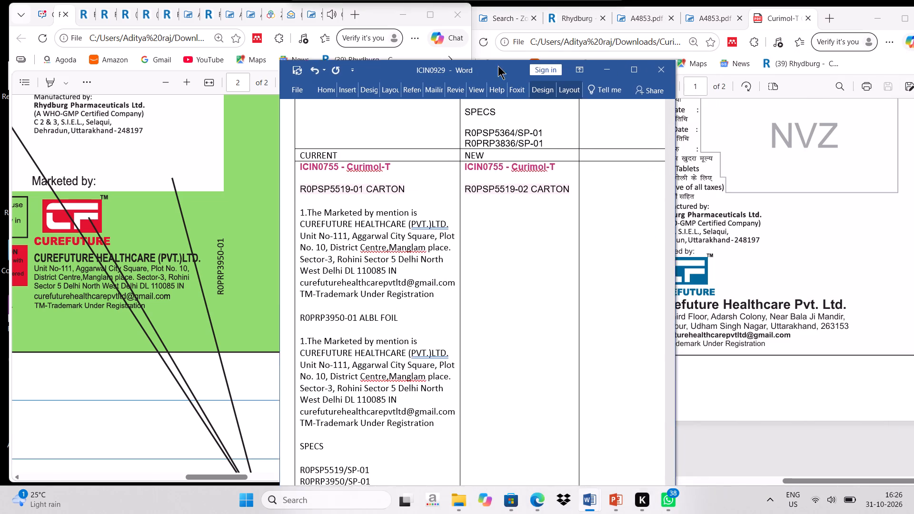
{"action": "left_click_drag", "start_coordinate": [465, 64], "coordinate": [277, 46]}
{"action": "left_click_drag", "start_coordinate": [282, 52], "coordinate": [273, 46]}
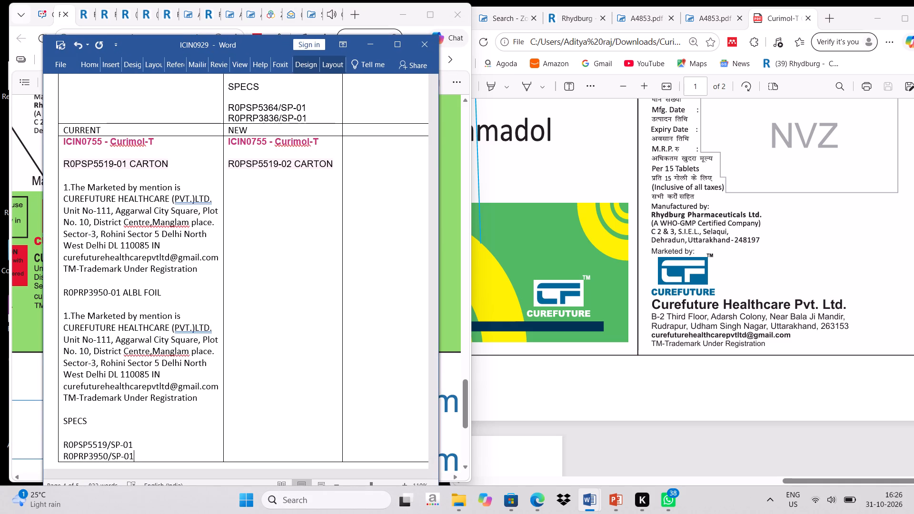
{"action": "key", "text": "shift+super+s"}
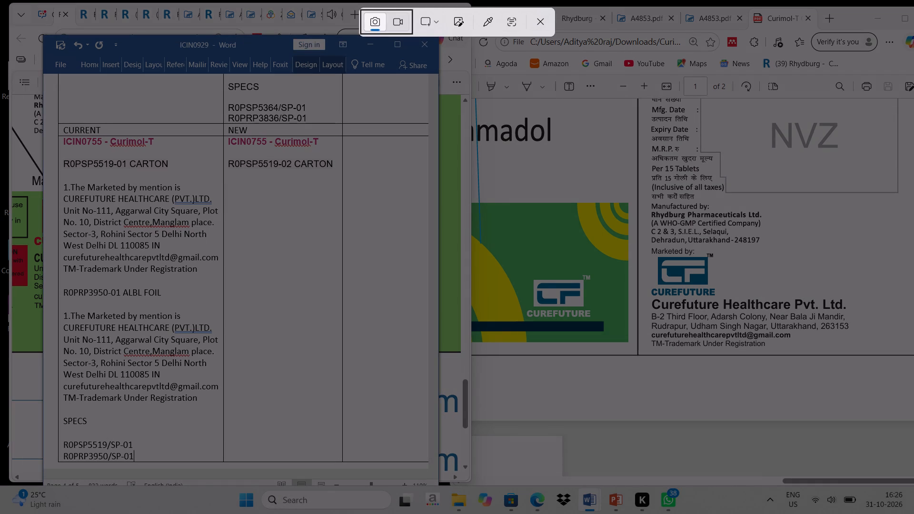
{"action": "left_click", "coordinate": [508, 25]}
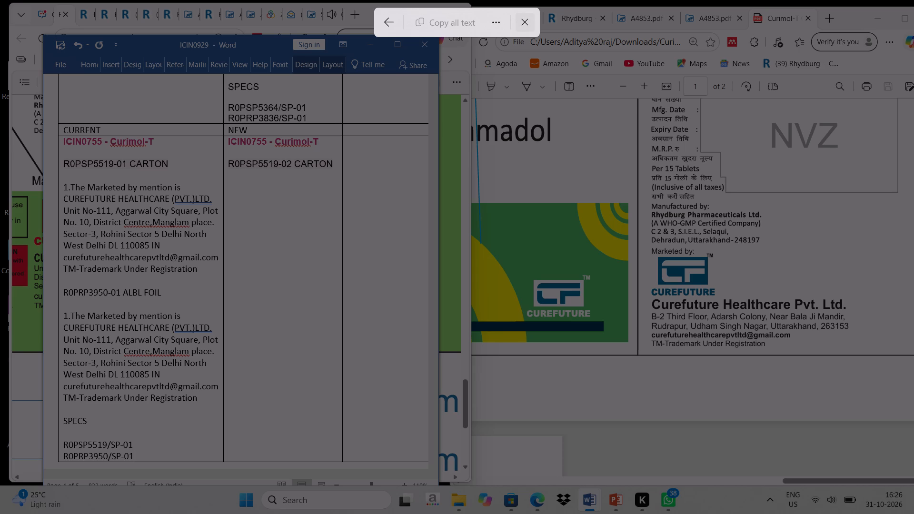
{"action": "left_click_drag", "start_coordinate": [652, 299], "coordinate": [862, 347]}
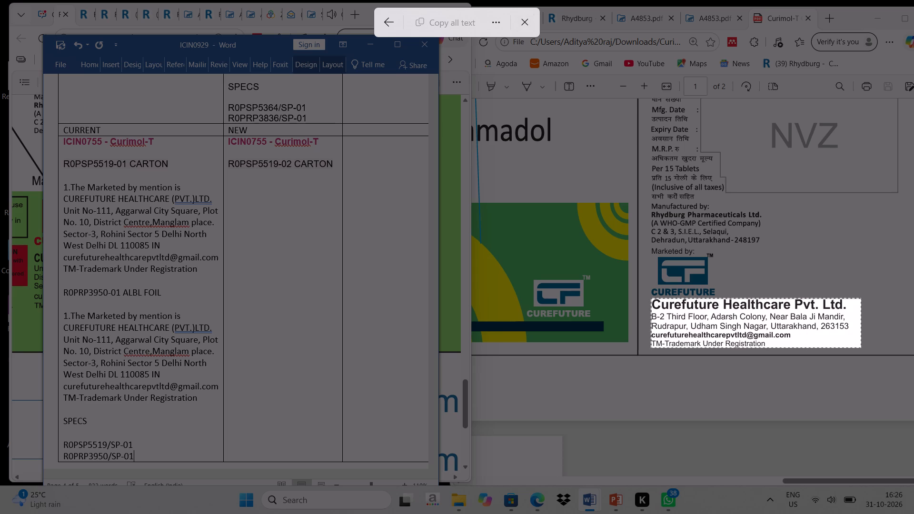
{"action": "left_click_drag", "start_coordinate": [862, 347], "coordinate": [863, 349]}
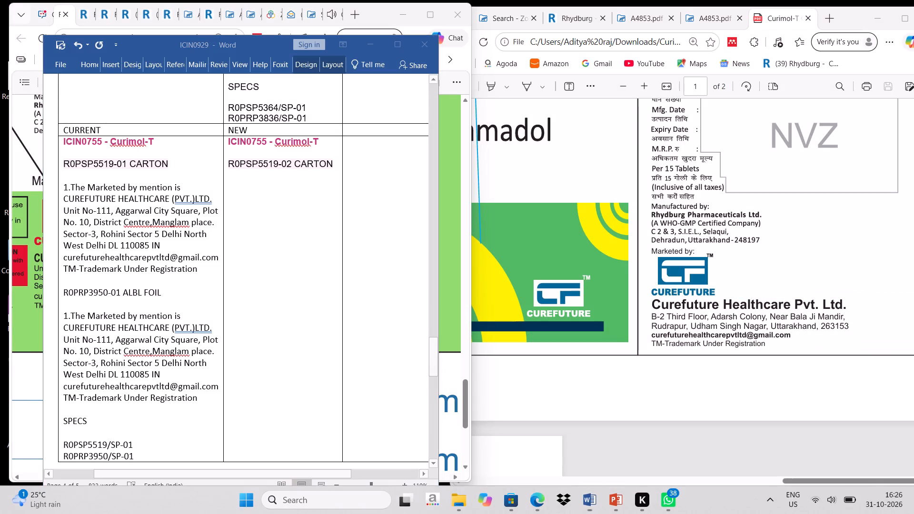
In Word, below R0PSP5519-02 CARTON in the NEW column, add "1.The Marketed by will be mentioned as" followed by the captured company details.
{"action": "left_click", "coordinate": [261, 193]}
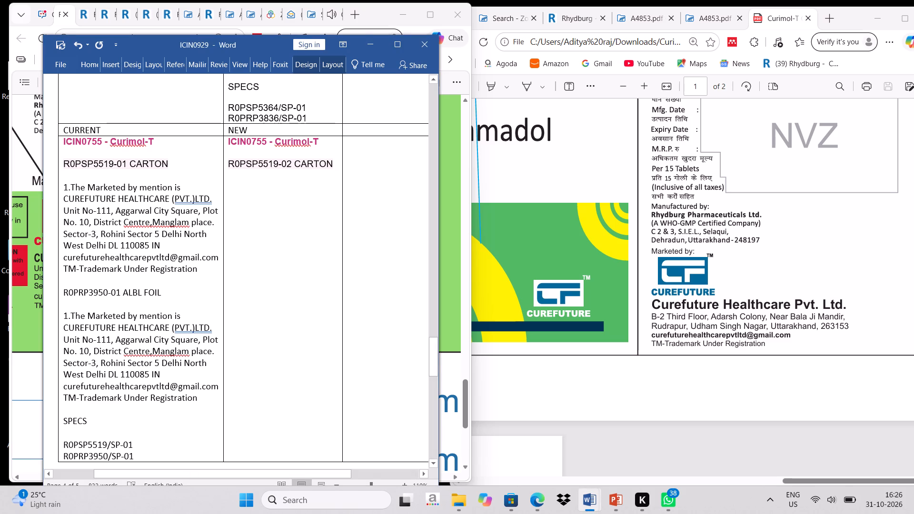
{"action": "left_click", "coordinate": [335, 164]}
{"action": "key", "text": "Return"}
{"action": "key", "text": "Return"}
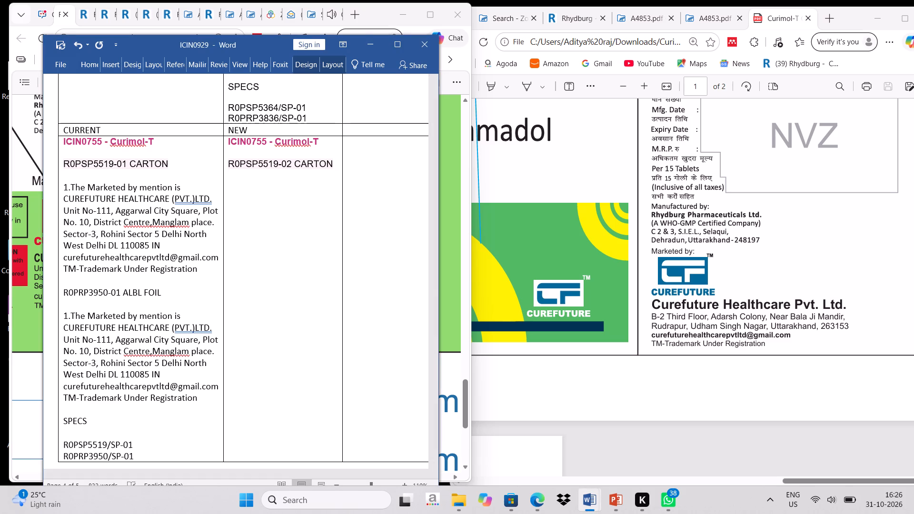
{"action": "type", "text": "1."}
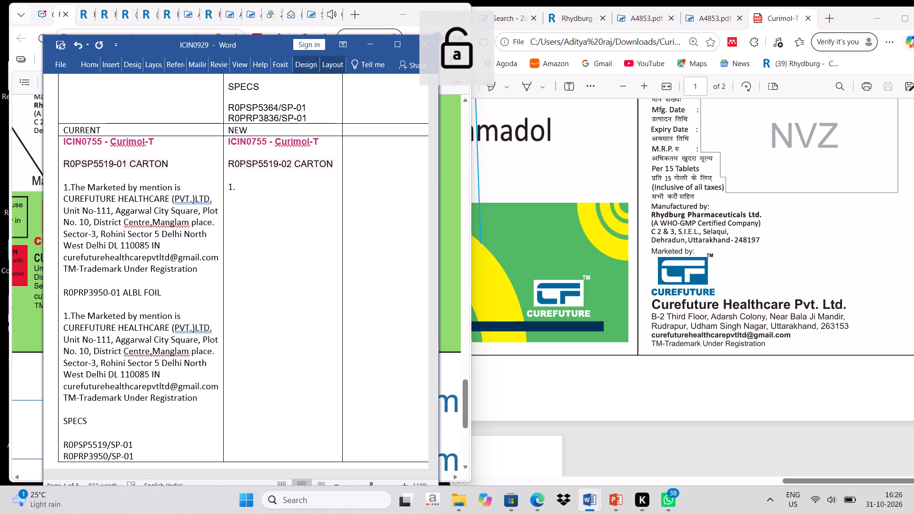
{"action": "type", "text": "The Marketed by will"}
{"action": "key", "text": "space"}
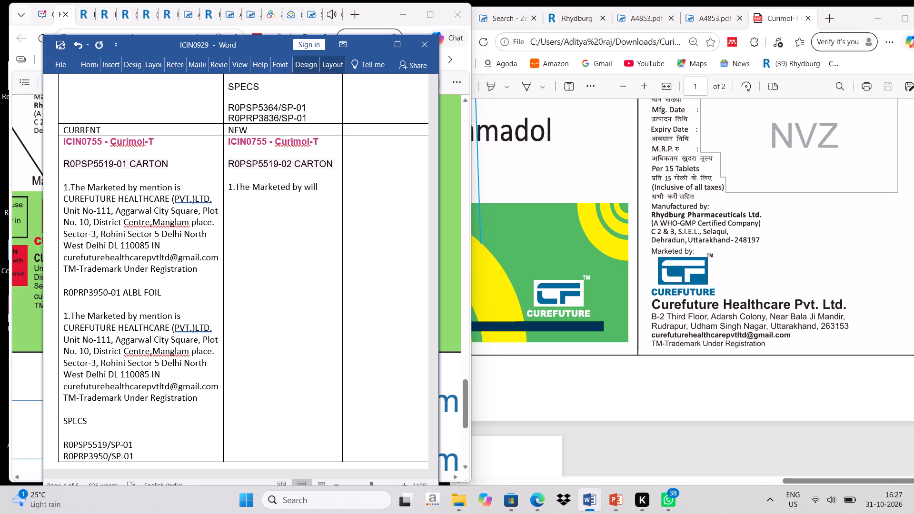
{"action": "type", "text": "be mentioned as"}
{"action": "key", "text": "space"}
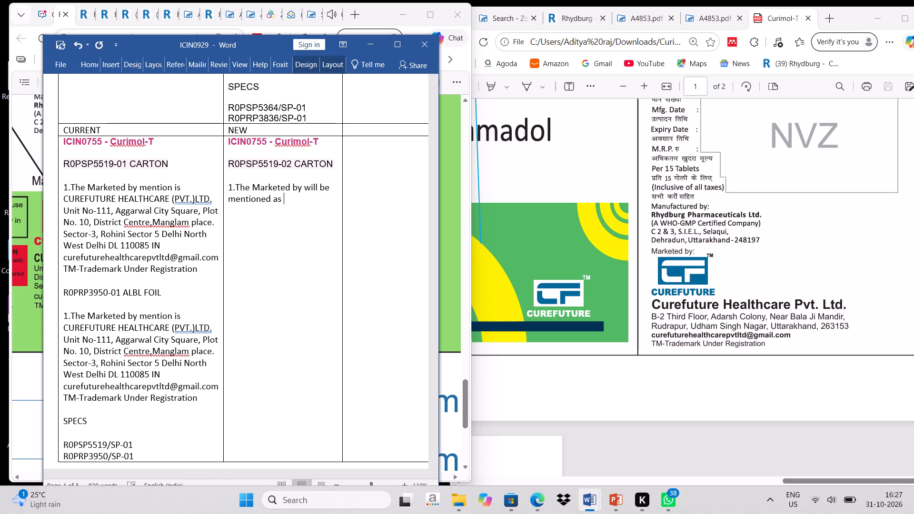
{"action": "key", "text": "ctrl+v"}
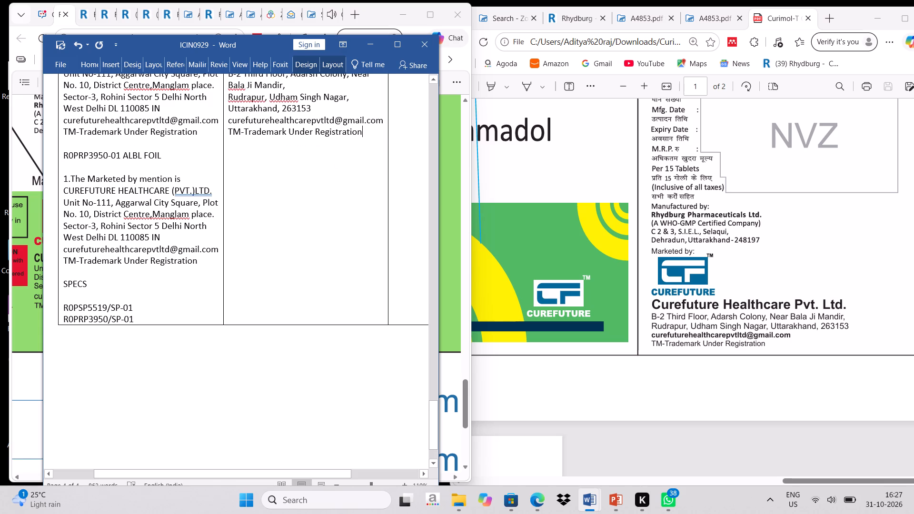
Join the split address lines in item 1 of the NEW column, leaving a single space after the comma.
{"action": "scroll", "coordinate": [291, 166], "scroll_direction": "up", "scroll_amount": 2}
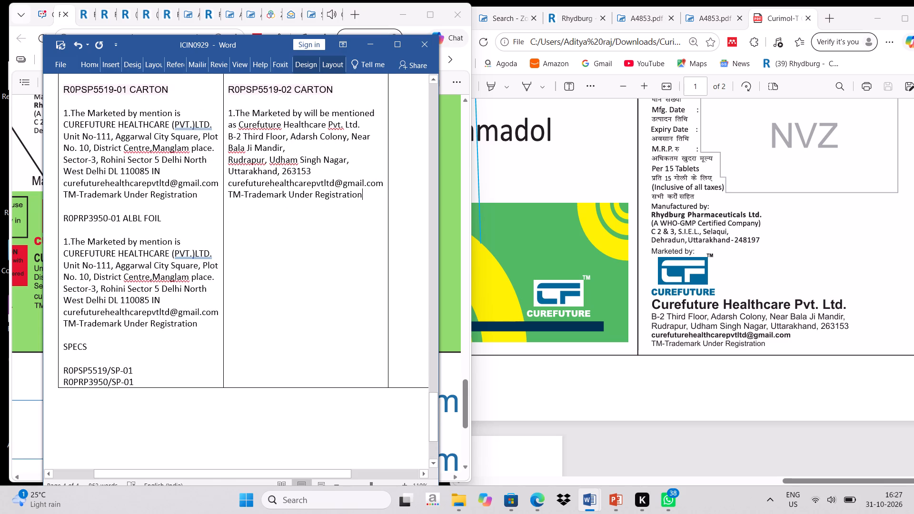
{"action": "left_click", "coordinate": [201, 150]}
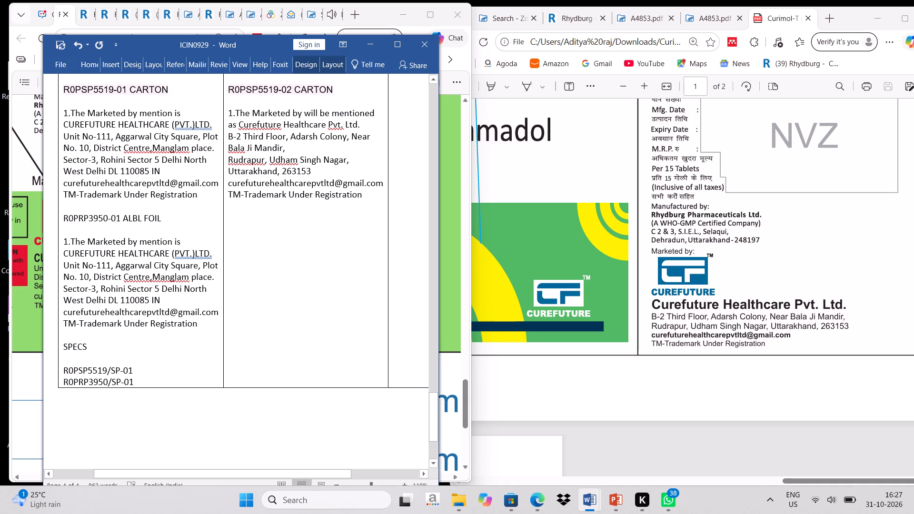
{"action": "left_click", "coordinate": [231, 161]}
{"action": "key", "text": "Left"}
{"action": "key", "text": "BackSpace"}
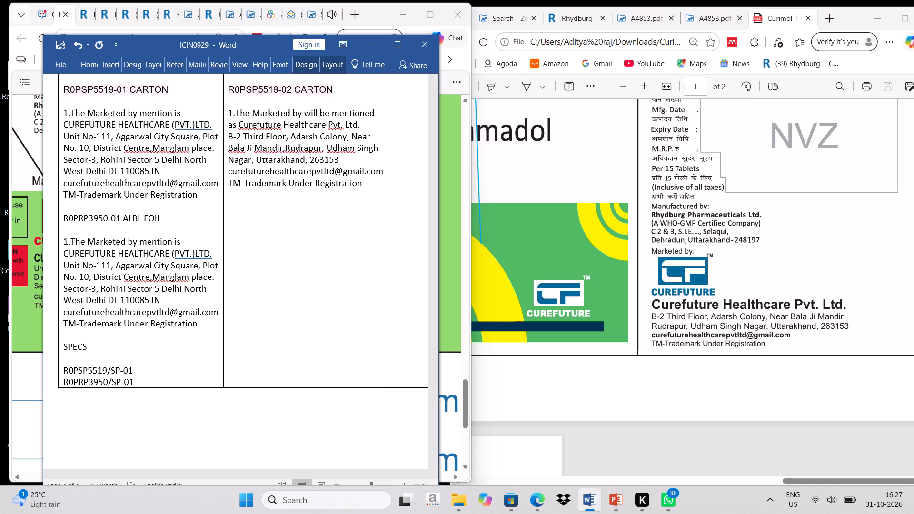
{"action": "key", "text": "space"}
{"action": "scroll", "coordinate": [245, 187], "scroll_direction": "up", "scroll_amount": 1}
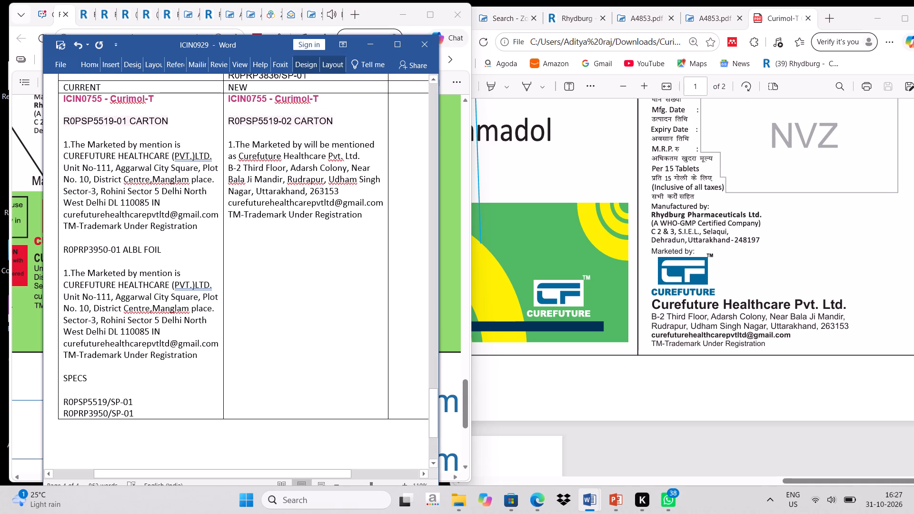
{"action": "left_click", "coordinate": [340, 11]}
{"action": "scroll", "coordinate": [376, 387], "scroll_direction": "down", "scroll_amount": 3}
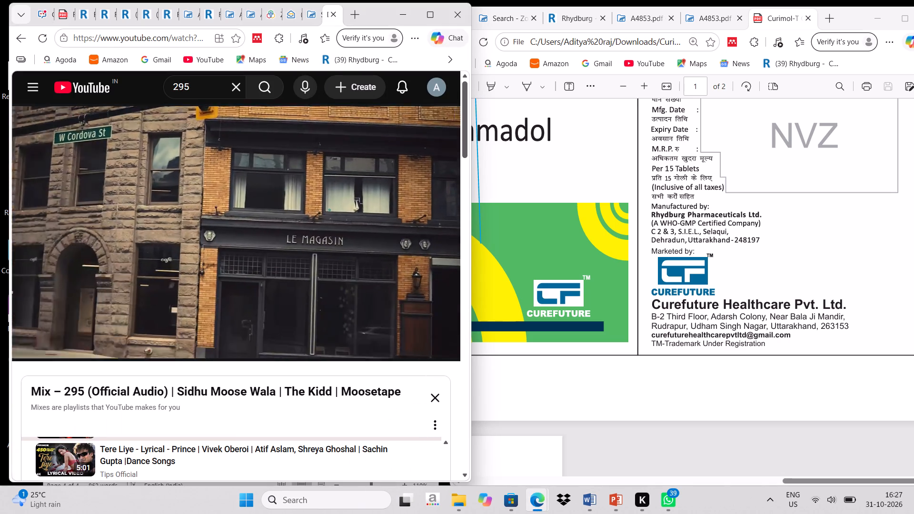
Look further down the Mix – 295 playlist for another song to play.
{"action": "scroll", "coordinate": [399, 418], "scroll_direction": "down", "scroll_amount": 7}
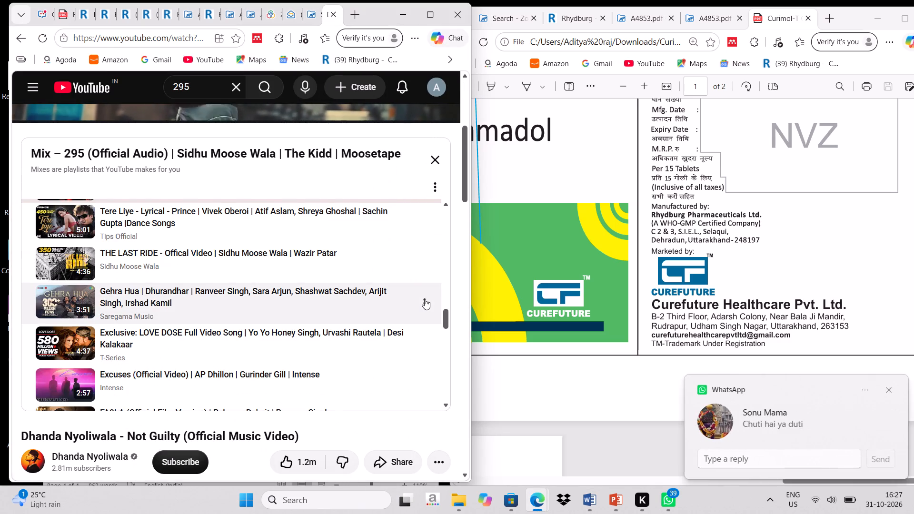
{"action": "scroll", "coordinate": [425, 299], "scroll_direction": "down", "scroll_amount": 1}
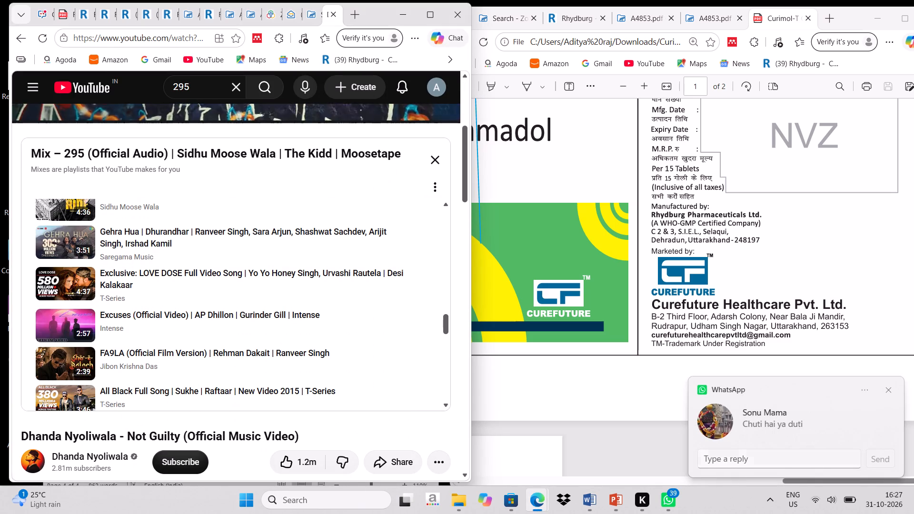
{"action": "left_click", "coordinate": [726, 458]}
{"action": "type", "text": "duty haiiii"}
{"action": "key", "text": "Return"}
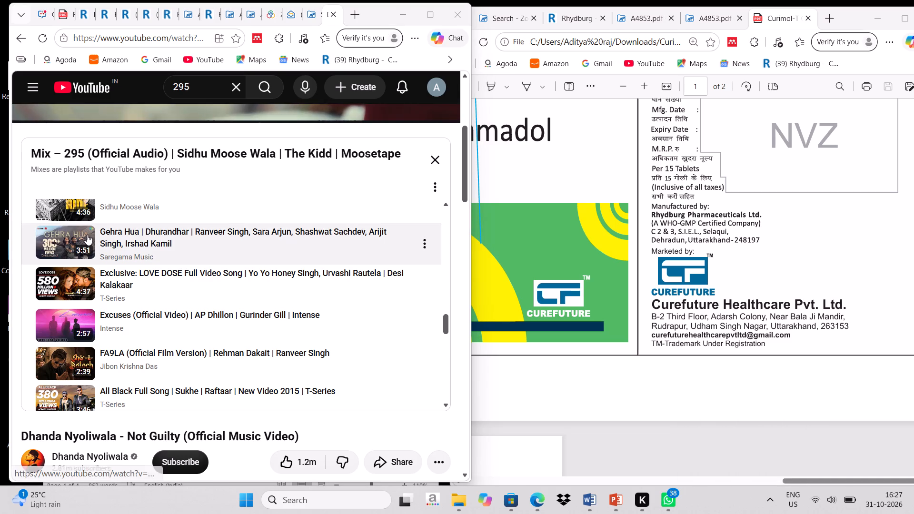
Play HIGH HEELS OFFICIAL VIDEO by Jaz Dhami ft Yo Yo Honey Singh from the Mix – 295 playlist.
{"action": "scroll", "coordinate": [135, 275], "scroll_direction": "down", "scroll_amount": 2}
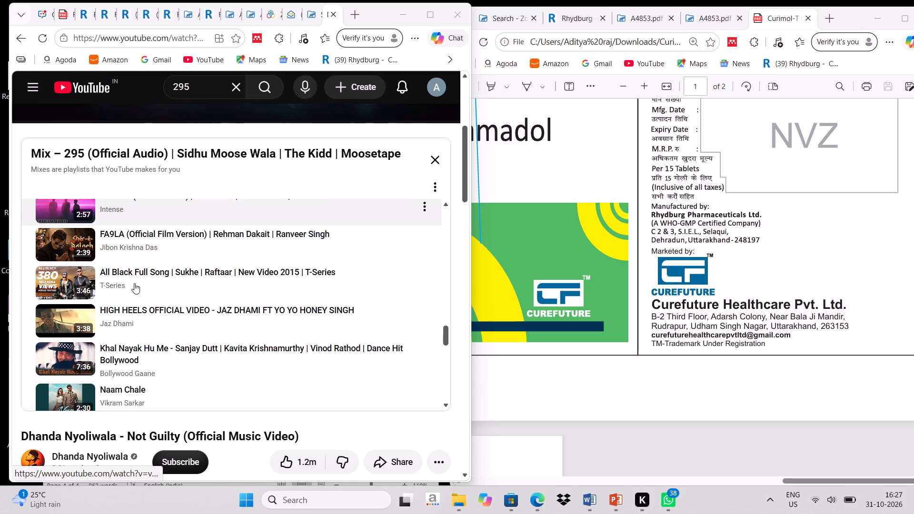
{"action": "left_click", "coordinate": [144, 316]}
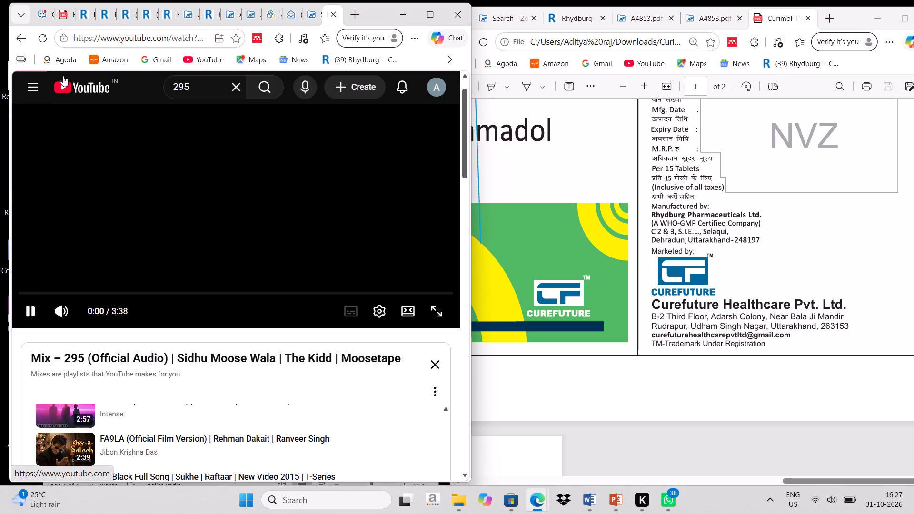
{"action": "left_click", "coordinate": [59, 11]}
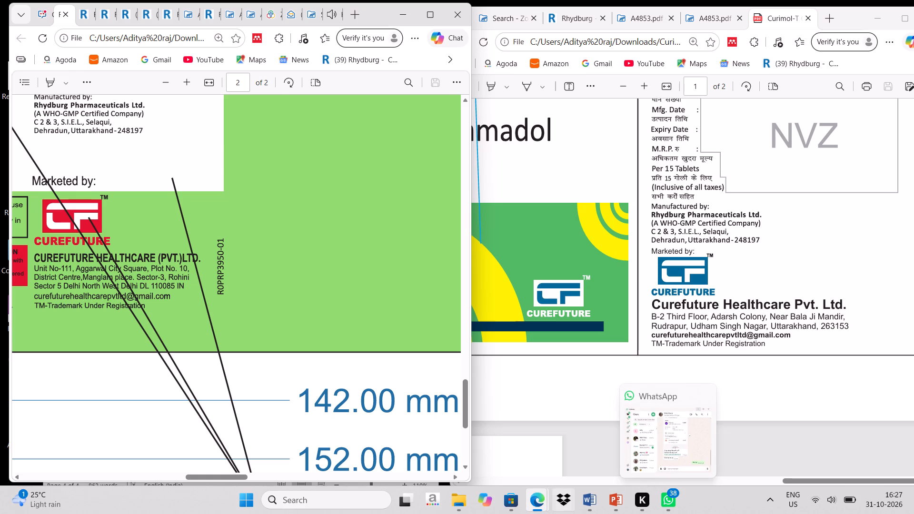
In Word, duplicate item 1 of the NEW column beneath itself, leaving three blank lines between the two copies.
{"action": "left_click", "coordinate": [529, 452]}
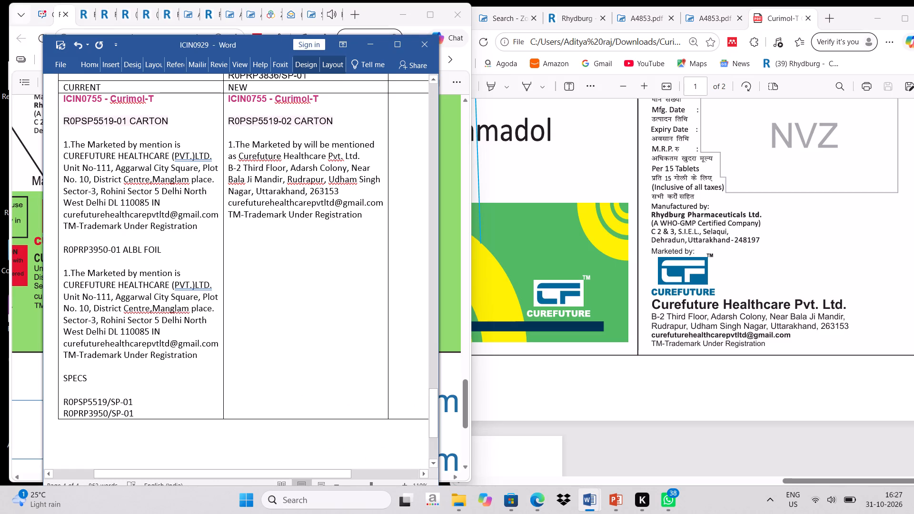
{"action": "left_click_drag", "start_coordinate": [229, 142], "coordinate": [333, 207]}
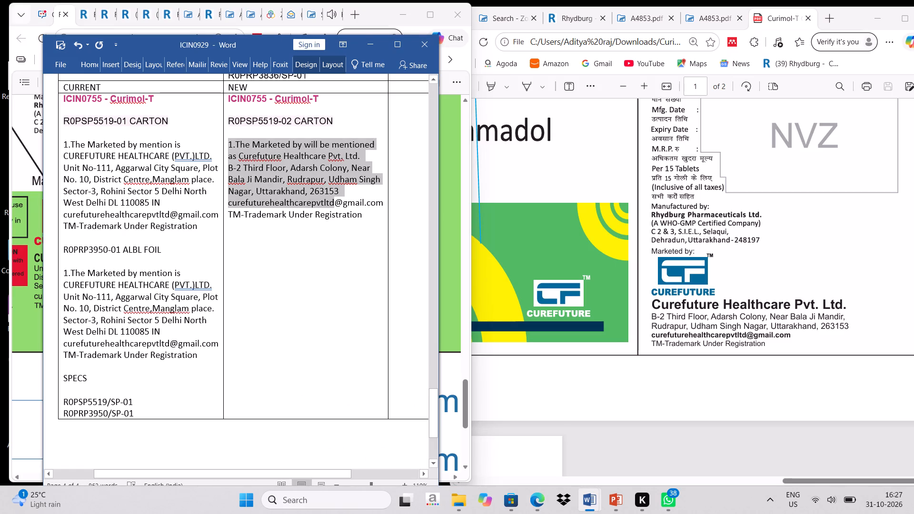
{"action": "left_click_drag", "start_coordinate": [333, 207], "coordinate": [359, 220]}
{"action": "key", "text": "ctrl+c"}
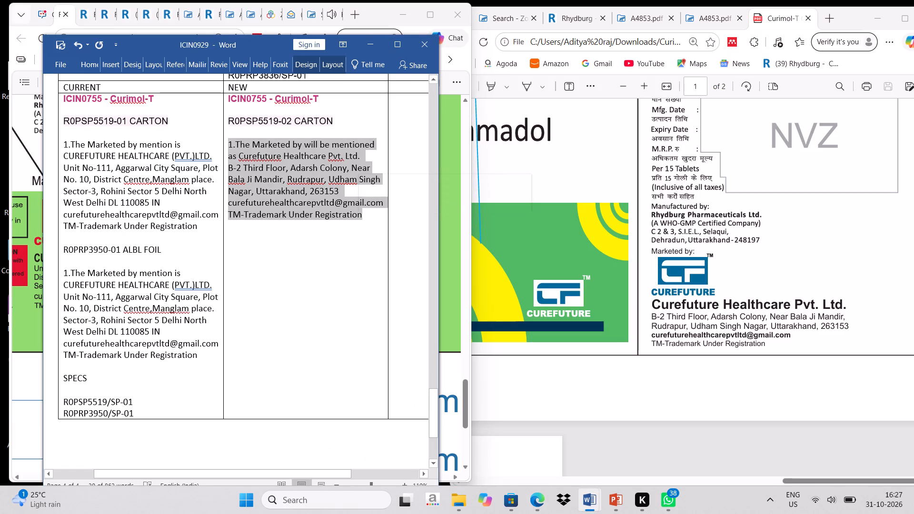
{"action": "left_click", "coordinate": [366, 220]}
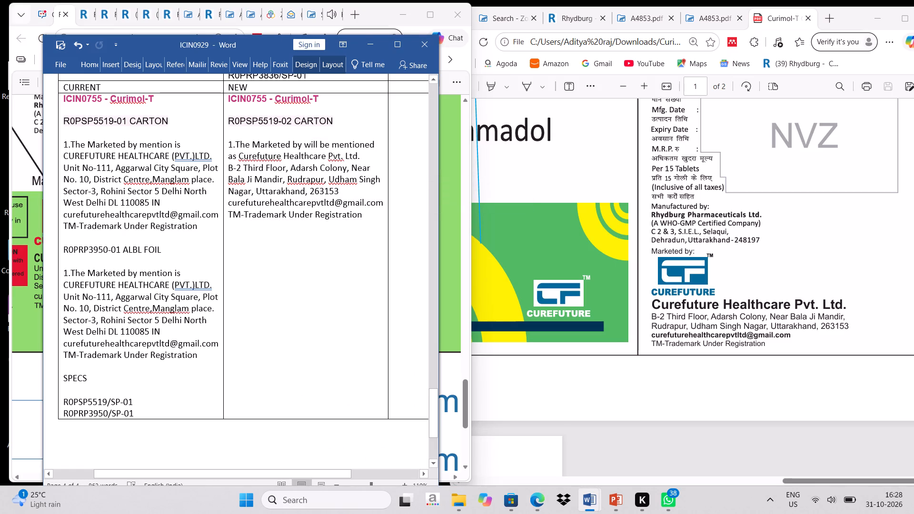
{"action": "key", "text": "Return"}
{"action": "key", "text": "Return"}
{"action": "key", "text": "Return"}
{"action": "key", "text": "Return"}
{"action": "key", "text": "ctrl+v"}
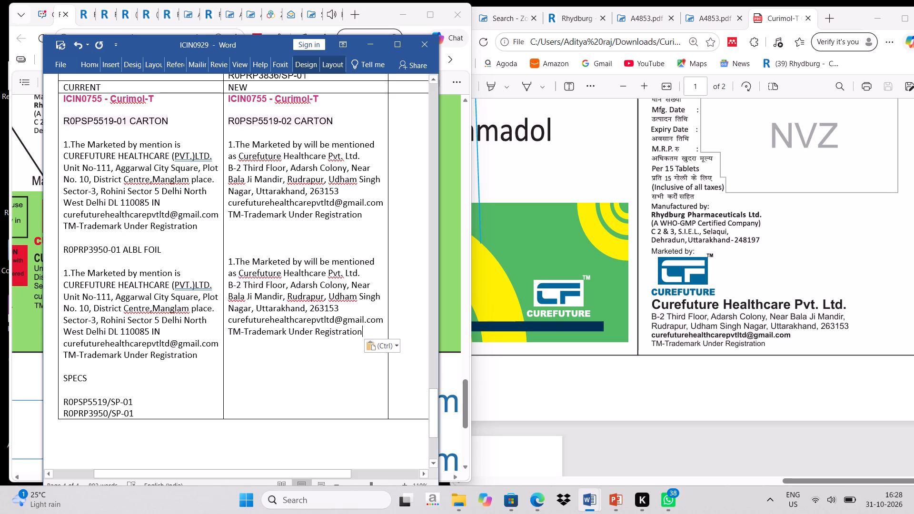
Copy the foil heading between the two Marketed by items in the NEW column, changing it to R0PRP3950-02 ALBL FOIL with one blank line below.
{"action": "left_click_drag", "start_coordinate": [65, 251], "coordinate": [173, 265]}
{"action": "right_click", "coordinate": [142, 251]}
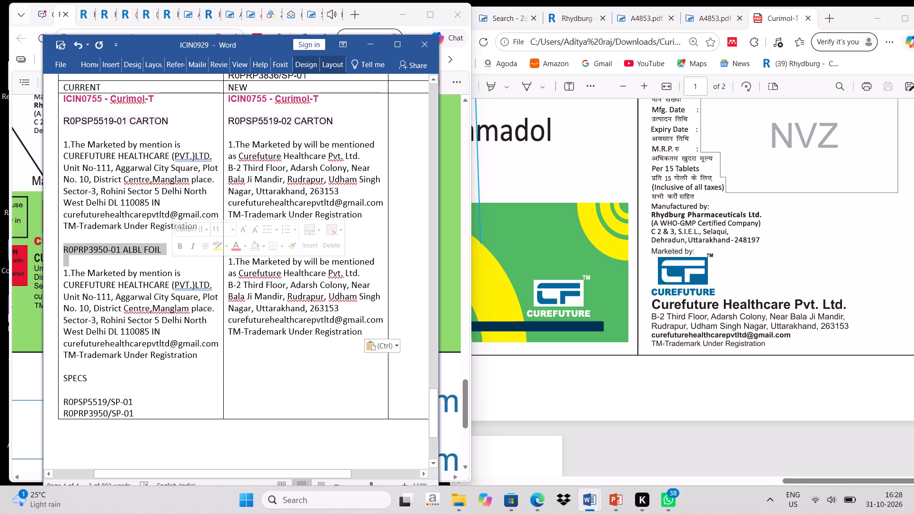
{"action": "left_click", "coordinate": [167, 32]}
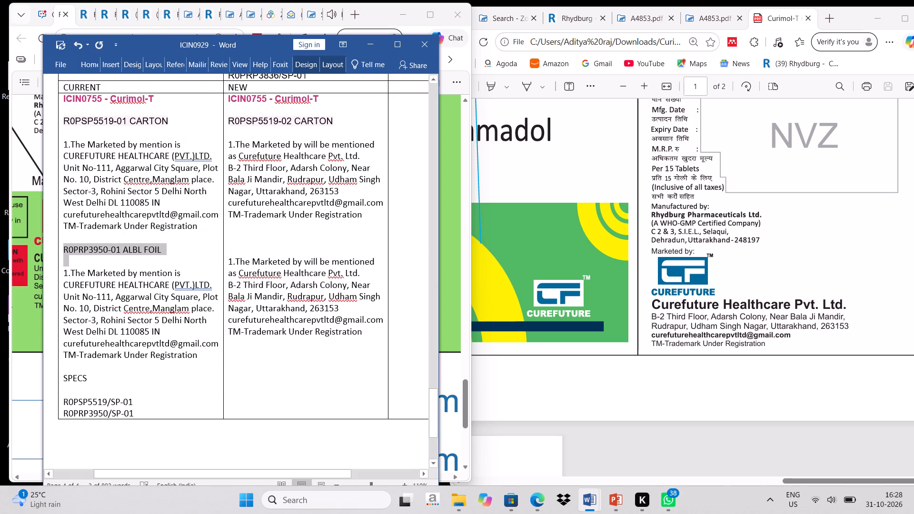
{"action": "left_click", "coordinate": [242, 240]}
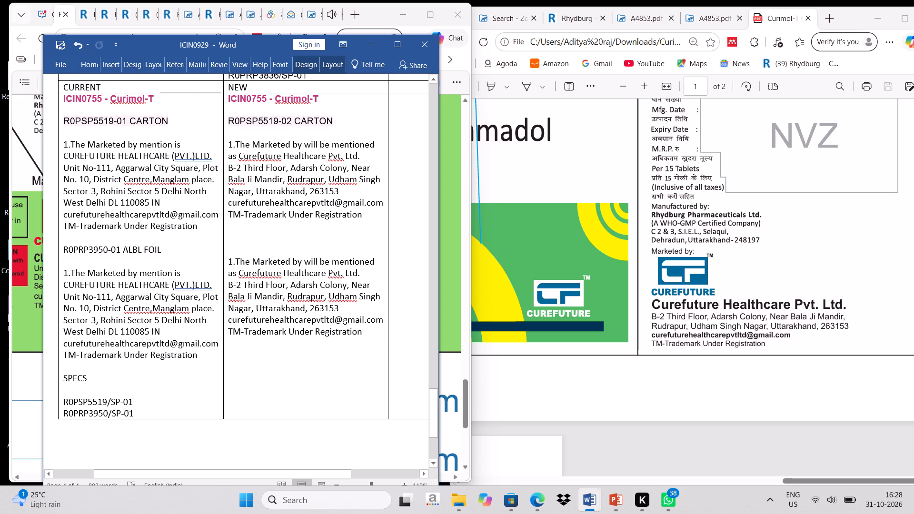
{"action": "key", "text": "ctrl+v"}
{"action": "left_click", "coordinate": [285, 241]}
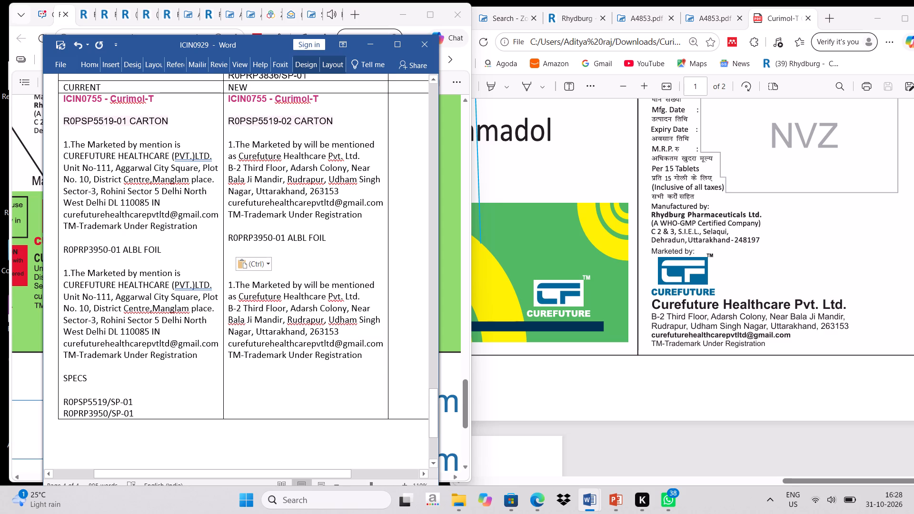
{"action": "key", "text": "BackSpace"}
{"action": "key", "text": "2"}
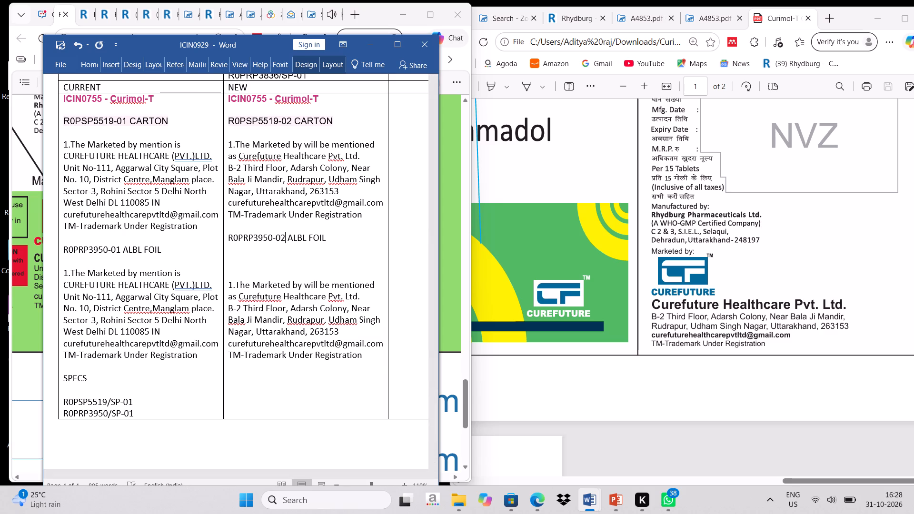
{"action": "left_click", "coordinate": [240, 266]}
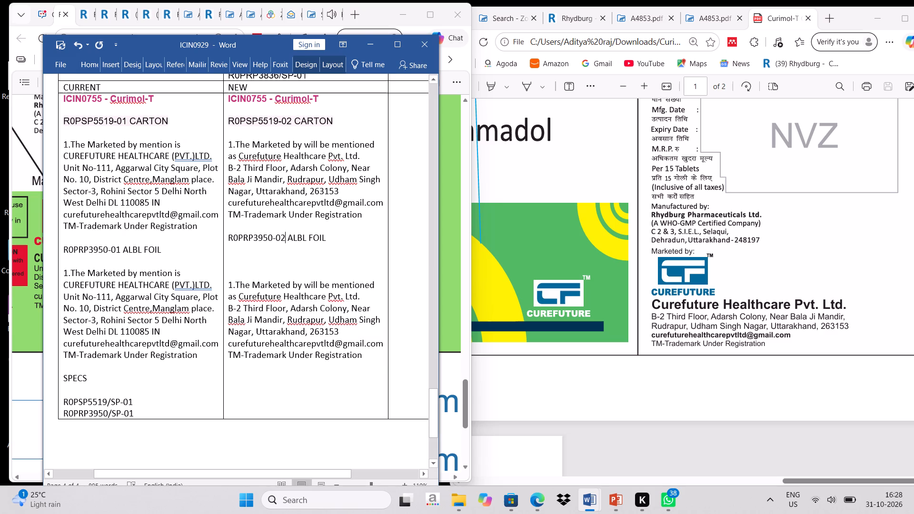
{"action": "key", "text": "BackSpace"}
{"action": "key", "text": "BackSpace"}
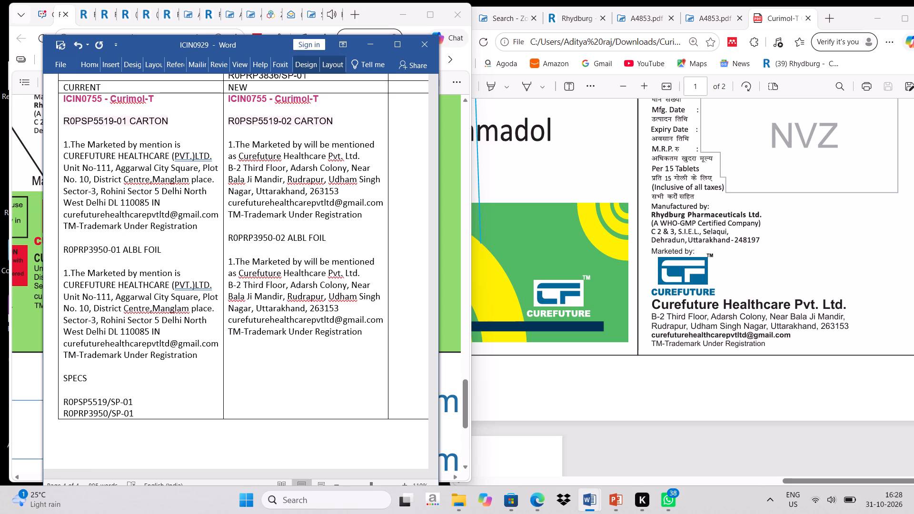
{"action": "key", "text": "Return"}
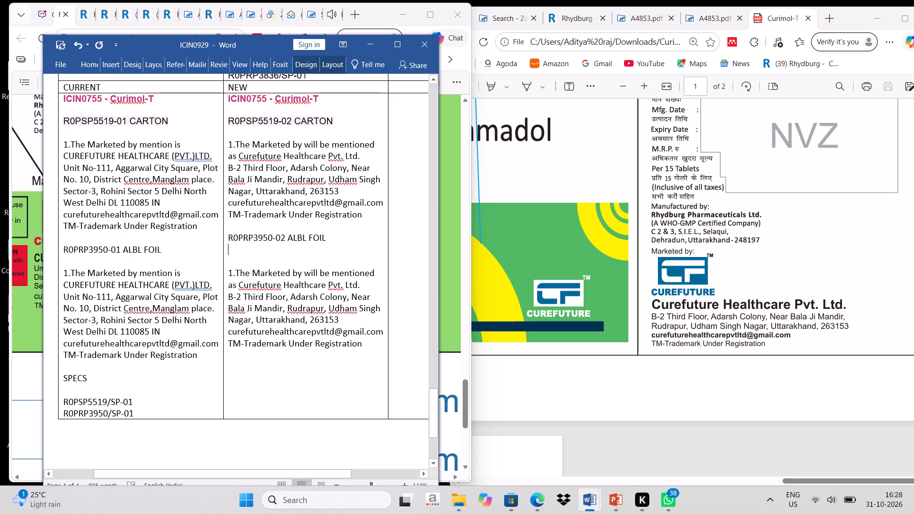
Copy the SPECS block below the foil item in the NEW column and change its entries to R0PSP5519/SP-02 and R0PRP3950/SP-02.
{"action": "left_click_drag", "start_coordinate": [63, 378], "coordinate": [146, 409]}
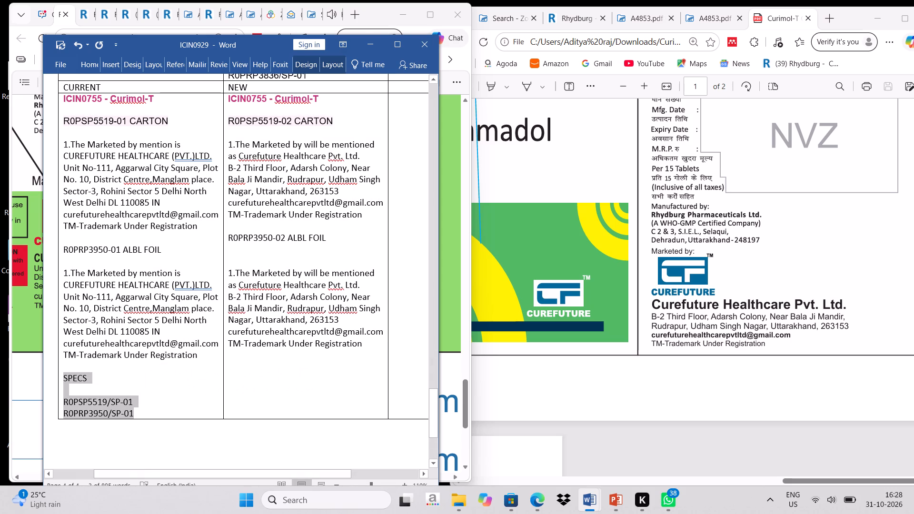
{"action": "right_click", "coordinate": [125, 414]}
{"action": "left_click", "coordinate": [149, 196]}
{"action": "left_click", "coordinate": [278, 373]}
{"action": "left_click", "coordinate": [361, 347]}
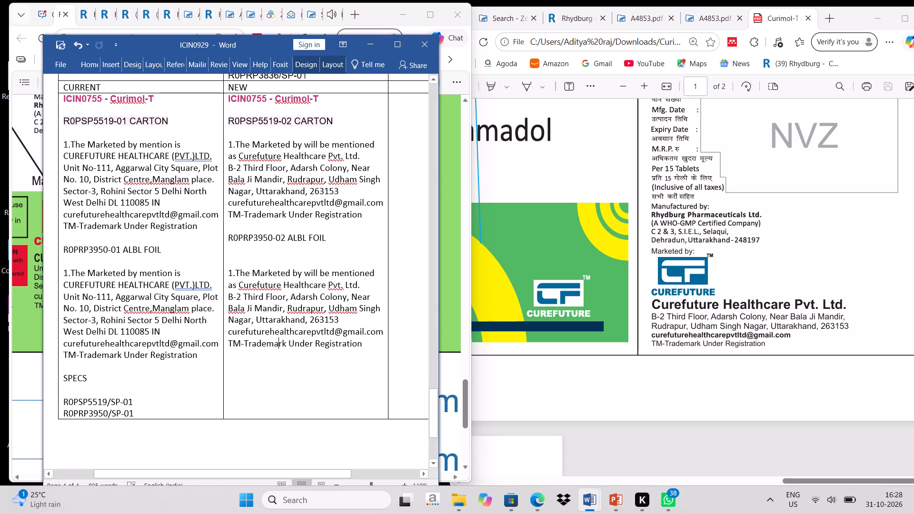
{"action": "key", "text": "Return"}
{"action": "key", "text": "Return"}
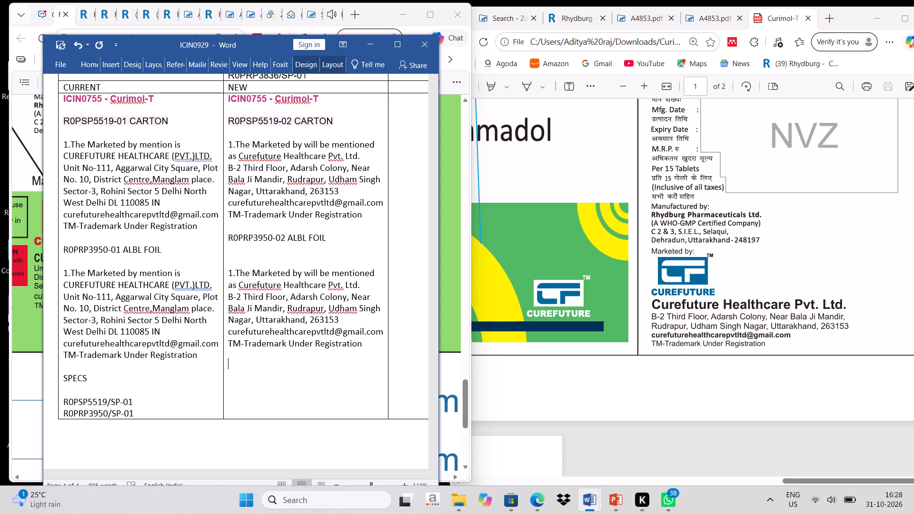
{"action": "key", "text": "Return"}
{"action": "key", "text": "ctrl+v"}
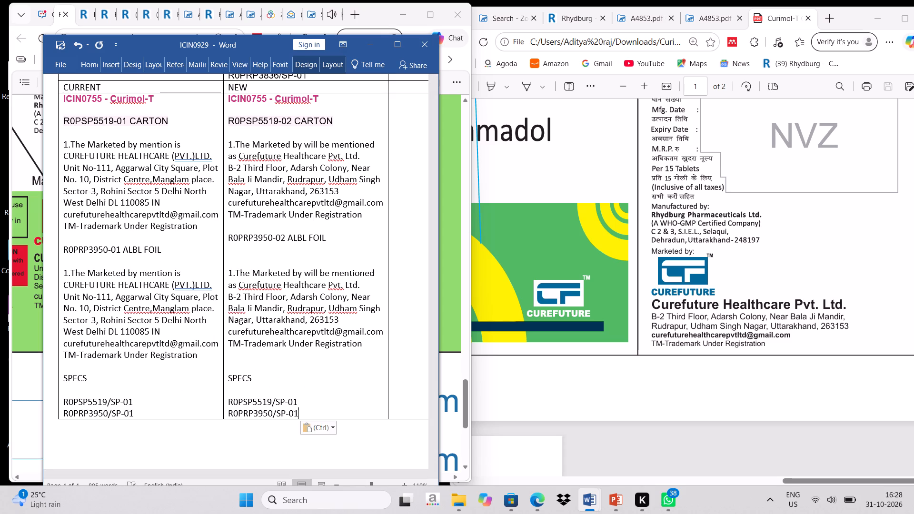
{"action": "key", "text": "BackSpace"}
{"action": "key", "text": "2"}
{"action": "key", "text": "Up"}
{"action": "key", "text": "BackSpace"}
{"action": "key", "text": "2"}
In the column beside NEW, enter "The justification is done on the basis of the customer requirements in which the Marketed by address is being revised".
{"action": "left_click_drag", "start_coordinate": [201, 470], "coordinate": [292, 471]}
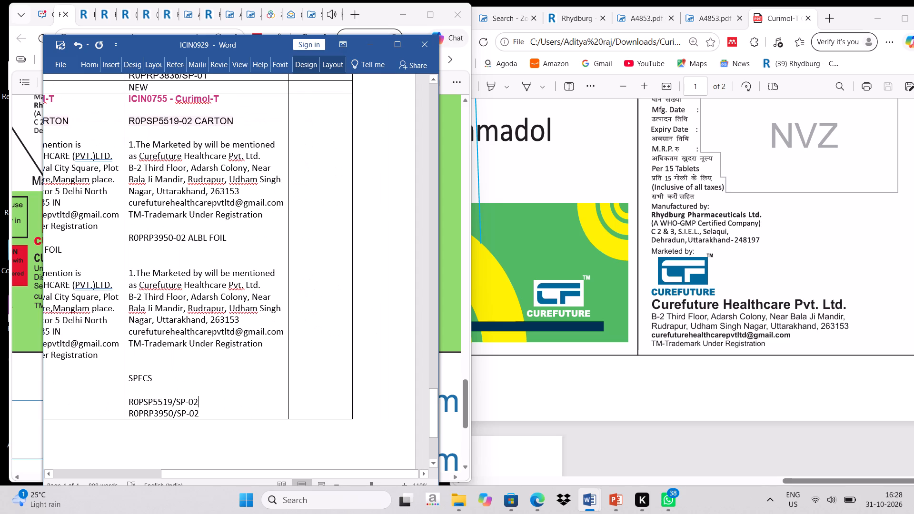
{"action": "left_click", "coordinate": [309, 113]}
{"action": "type", "text": "The justification is done on the basis"}
{"action": "key", "text": "space"}
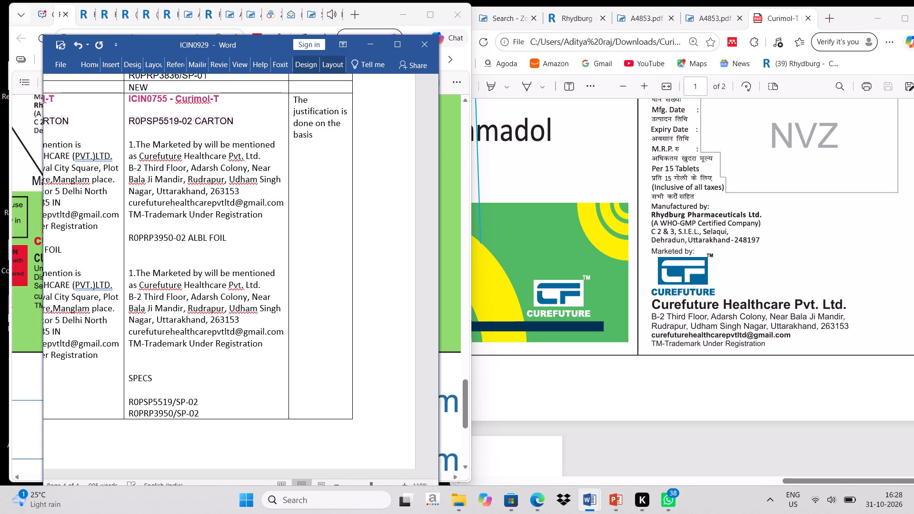
{"action": "type", "text": "of"}
{"action": "key", "text": "space"}
{"action": "type", "text": "the customer rf"}
{"action": "key", "text": "BackSpace"}
{"action": "type", "text": "equirementr"}
{"action": "key", "text": "BackSpace"}
{"action": "type", "text": "s in which the"}
{"action": "key", "text": "space"}
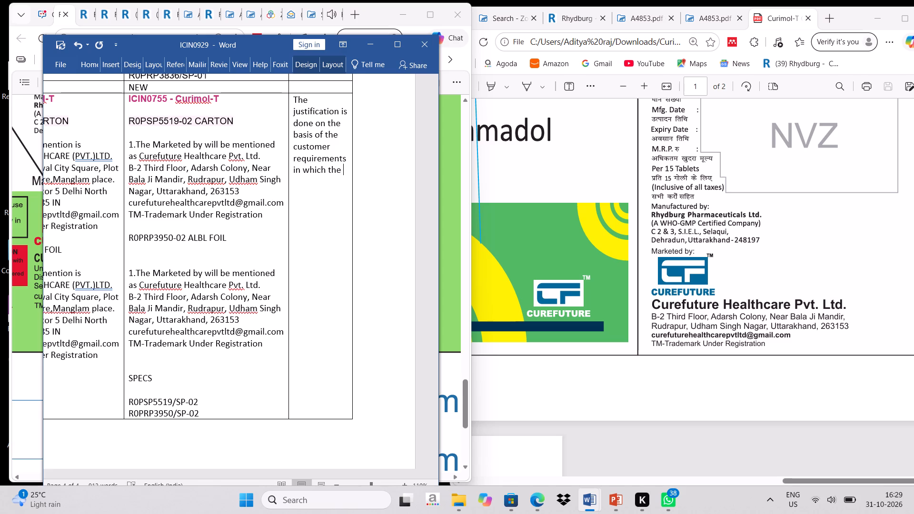
{"action": "key", "text": "m"}
{"action": "key", "text": "BackSpace"}
{"action": "type", "text": "Marketed by address is being revise"}
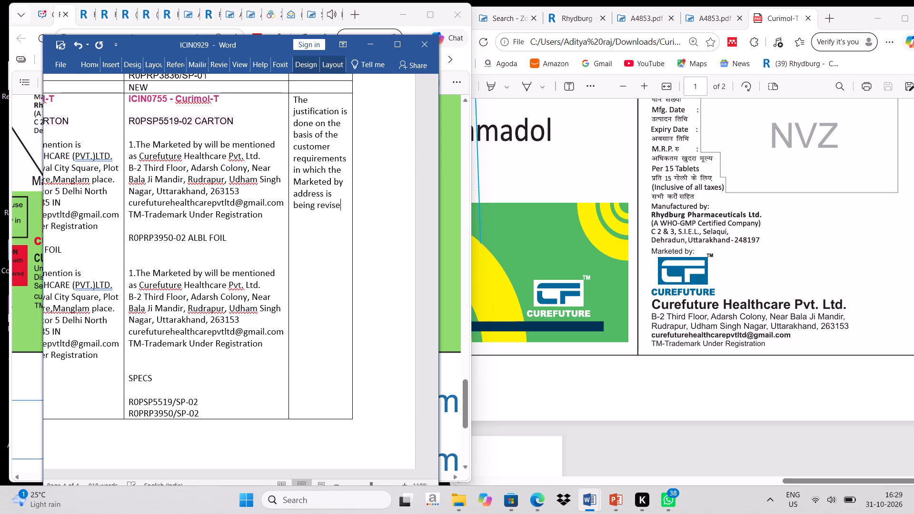
{"action": "type", "text": "d"}
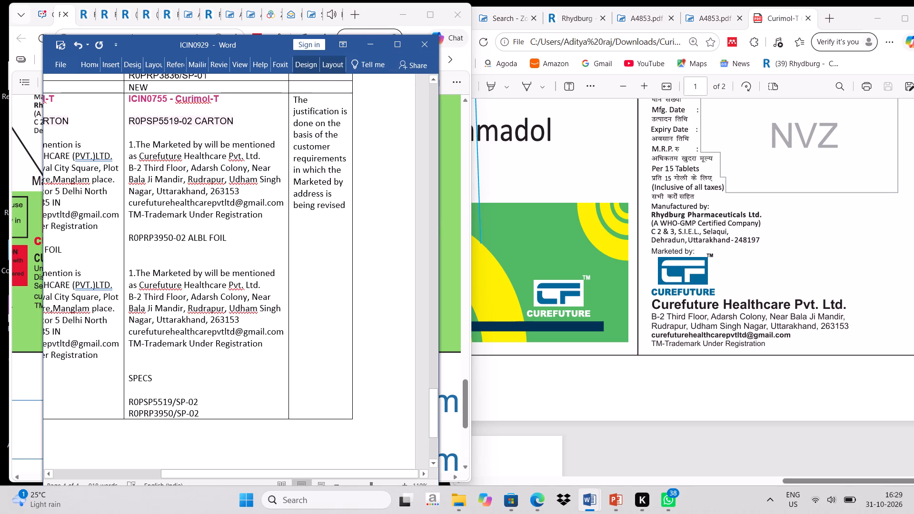
Copy the entire Curimol-T cell of the CURRENT column.
{"action": "left_click_drag", "start_coordinate": [199, 473], "coordinate": [167, 473]}
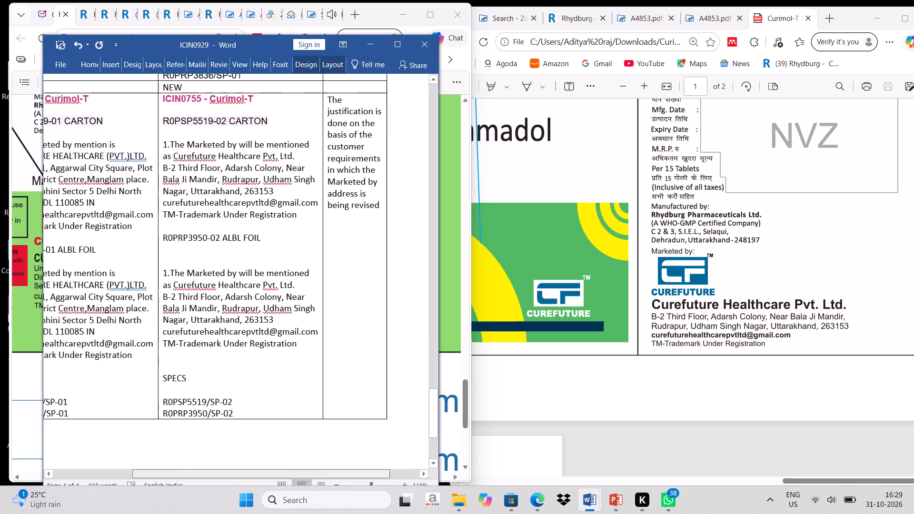
{"action": "left_click_drag", "start_coordinate": [167, 473], "coordinate": [81, 461]}
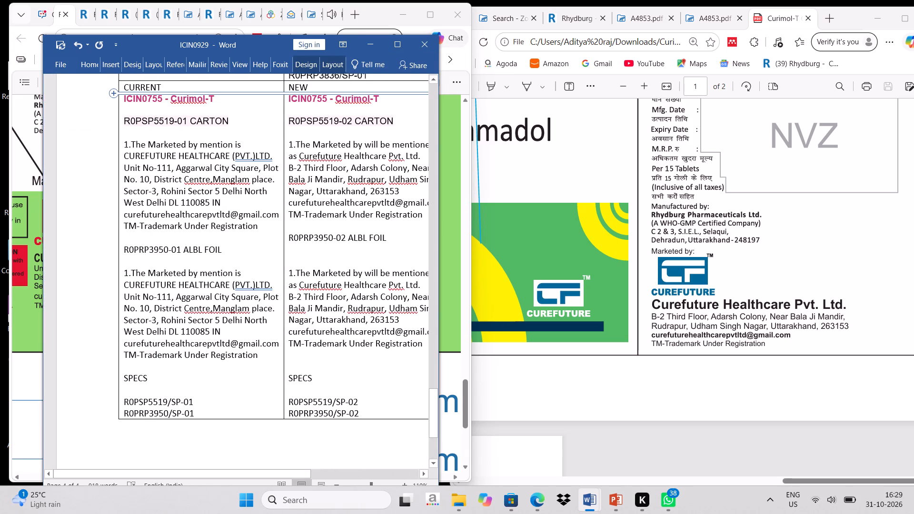
{"action": "left_click", "coordinate": [121, 98]}
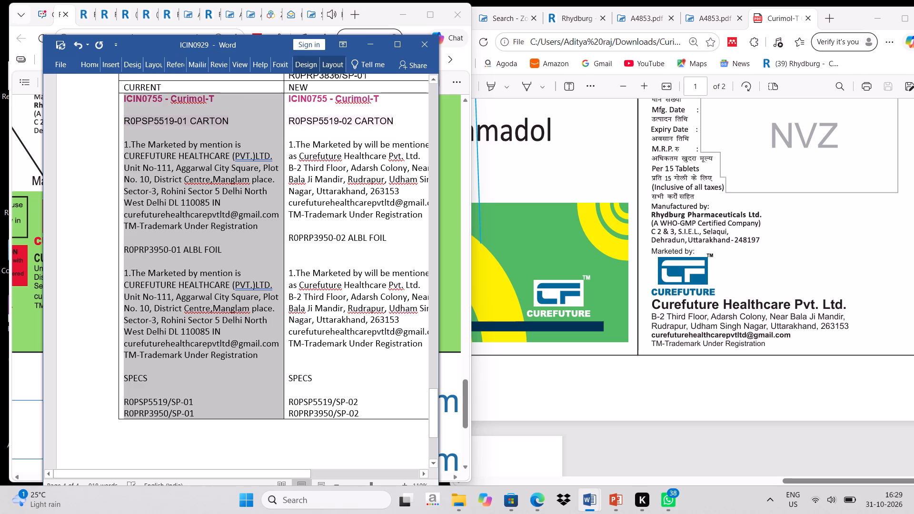
{"action": "right_click", "coordinate": [150, 236]}
{"action": "left_click", "coordinate": [173, 255]}
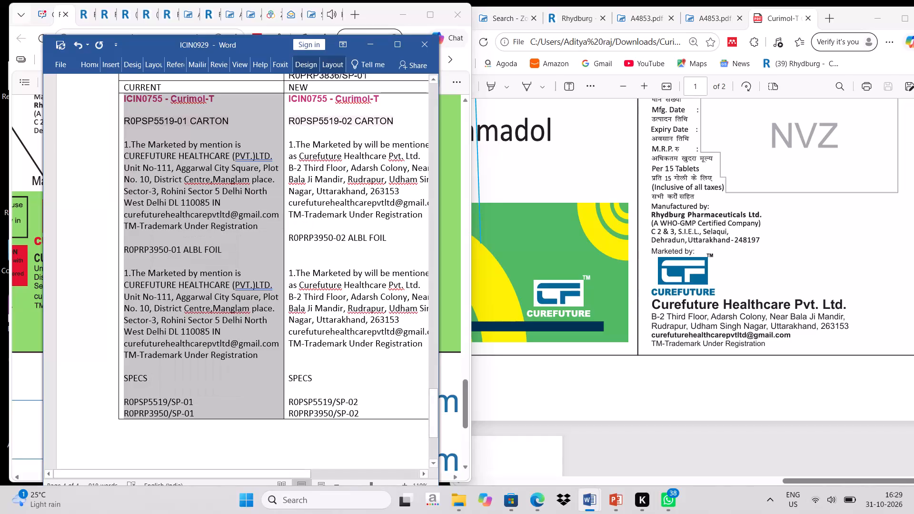
Switch to Edge and open a new Change Control request form from the QA Change Control MIS page in Caliber, dismissing the translation offer.
{"action": "left_click", "coordinate": [374, 42]}
{"action": "left_click", "coordinate": [427, 13]}
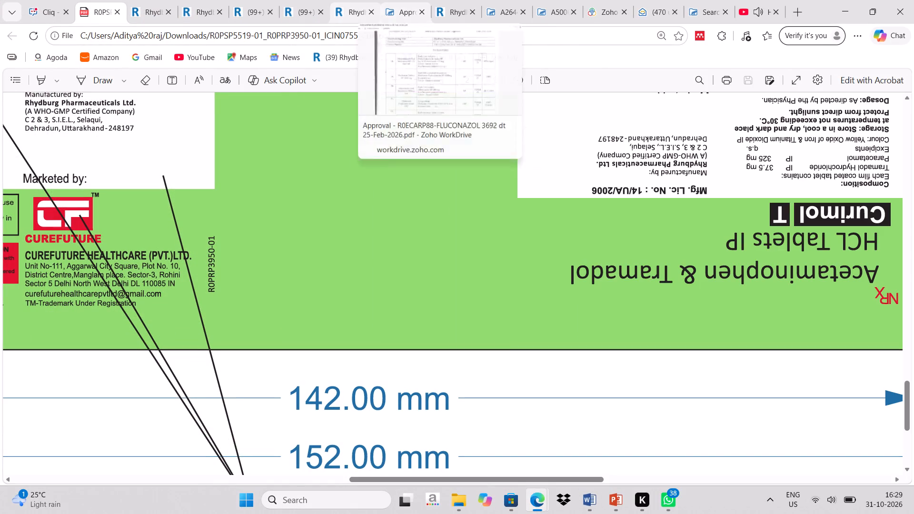
{"action": "left_click", "coordinate": [154, 14]}
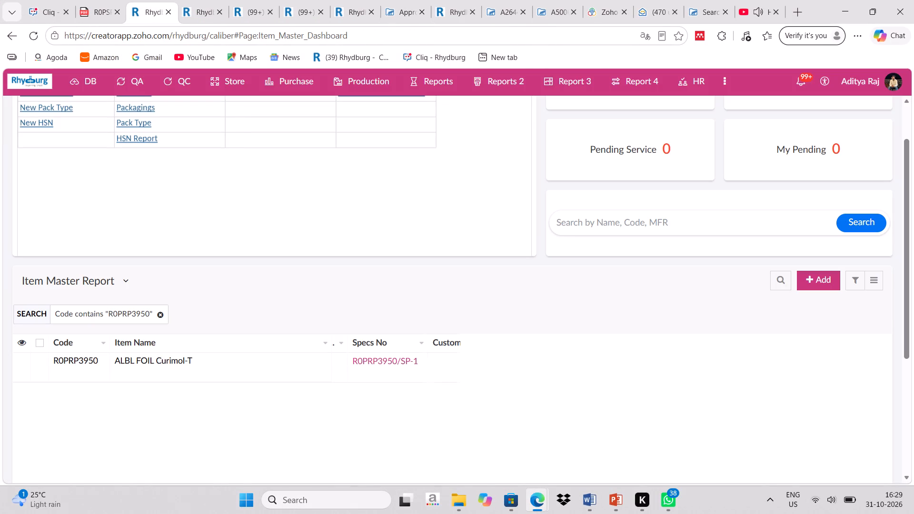
{"action": "left_click", "coordinate": [205, 5]}
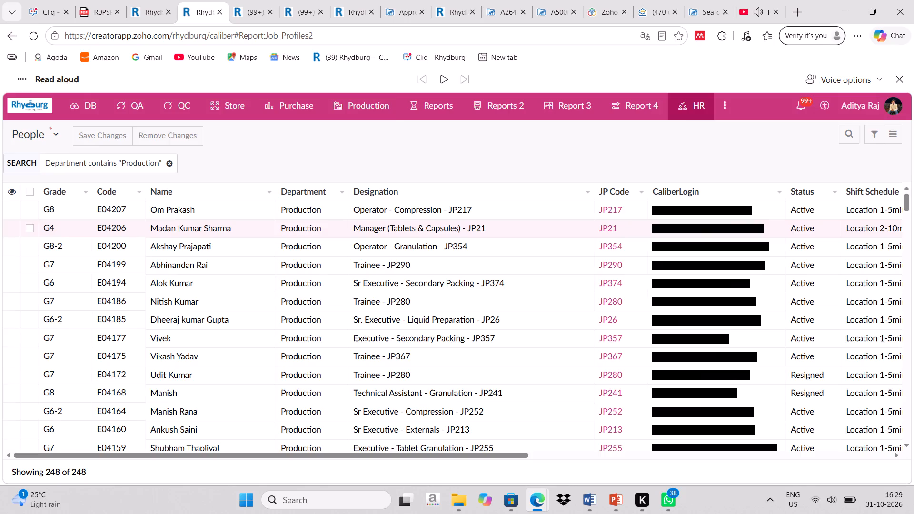
{"action": "left_click", "coordinate": [243, 14]}
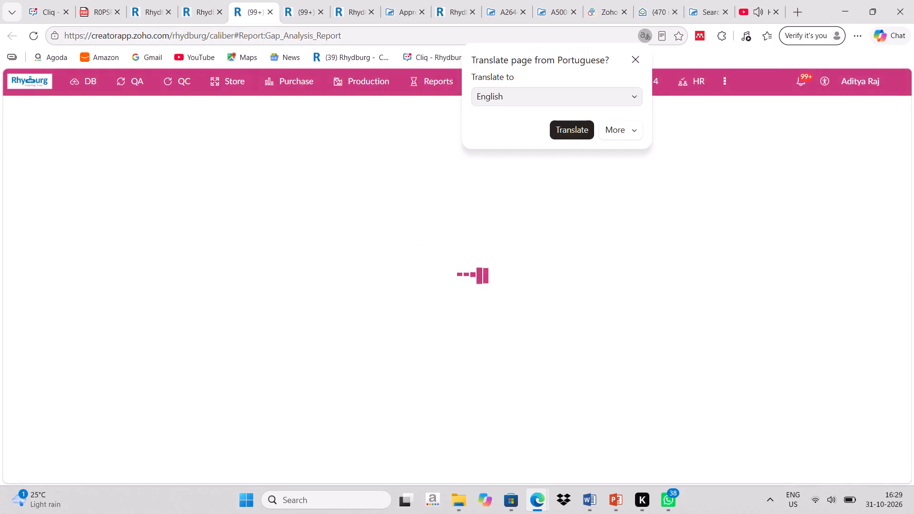
{"action": "left_click", "coordinate": [149, 9]}
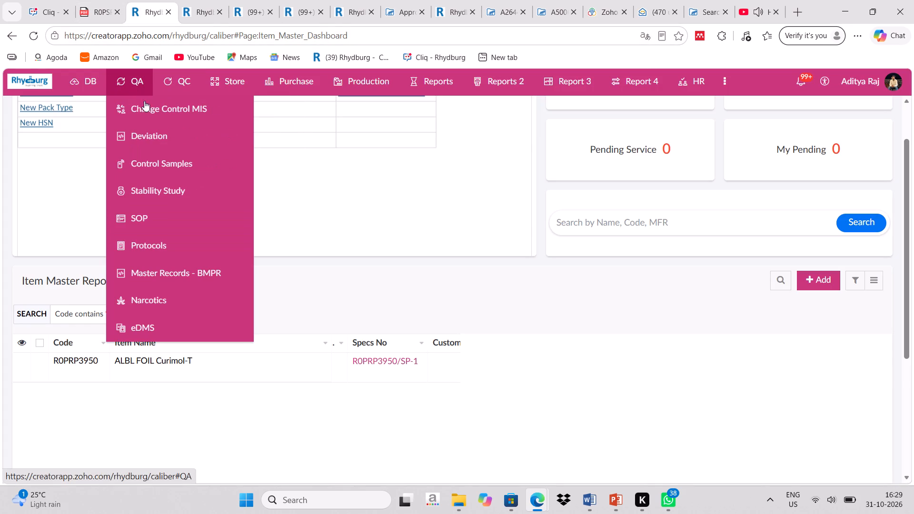
{"action": "left_click", "coordinate": [145, 107]}
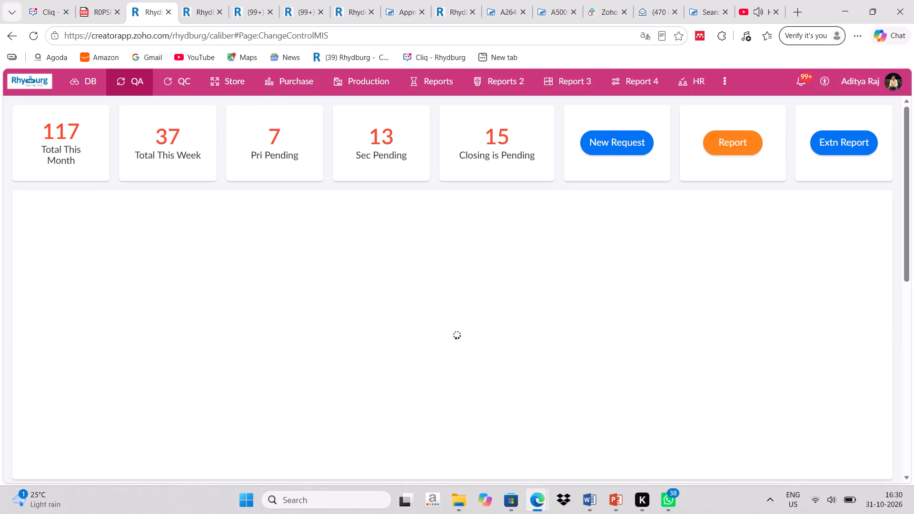
{"action": "left_click", "coordinate": [633, 140]}
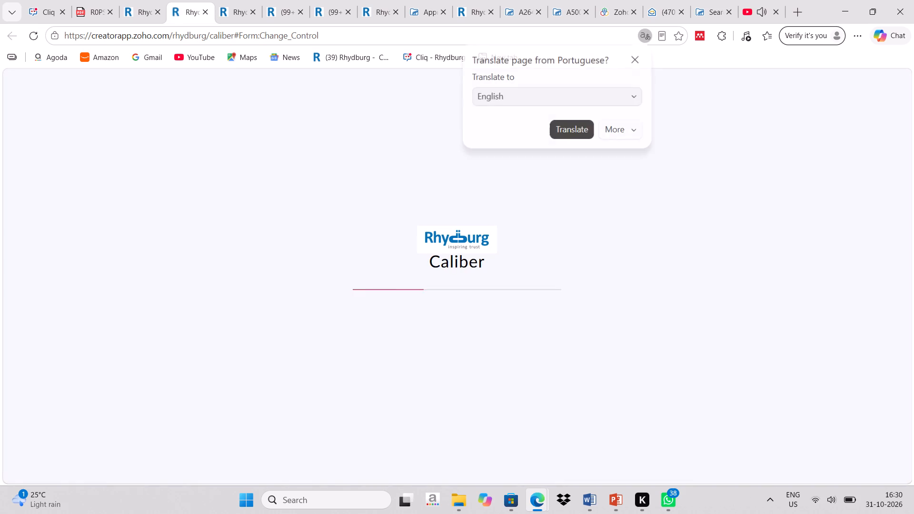
{"action": "left_click", "coordinate": [636, 58]}
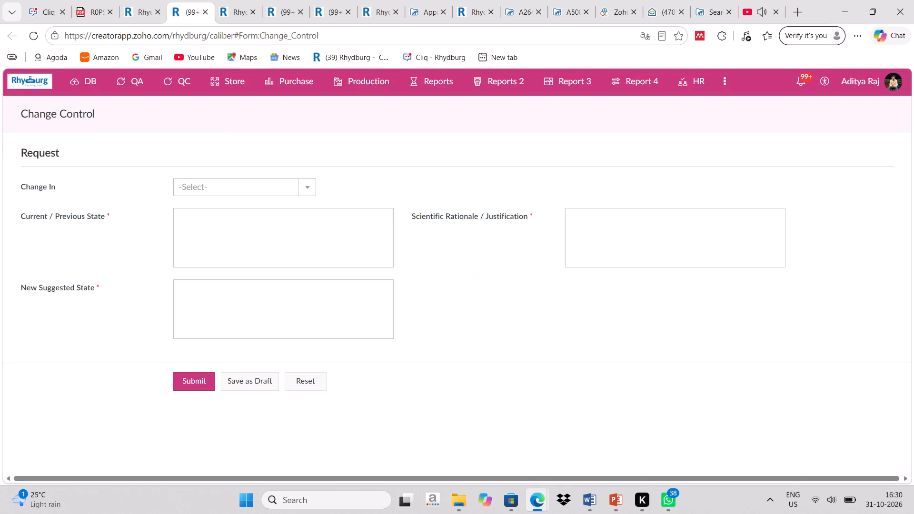
Set Change In to Document and paste the copied CURRENT text into Current / Previous State, removing the trailing blank line.
{"action": "left_click", "coordinate": [311, 184]}
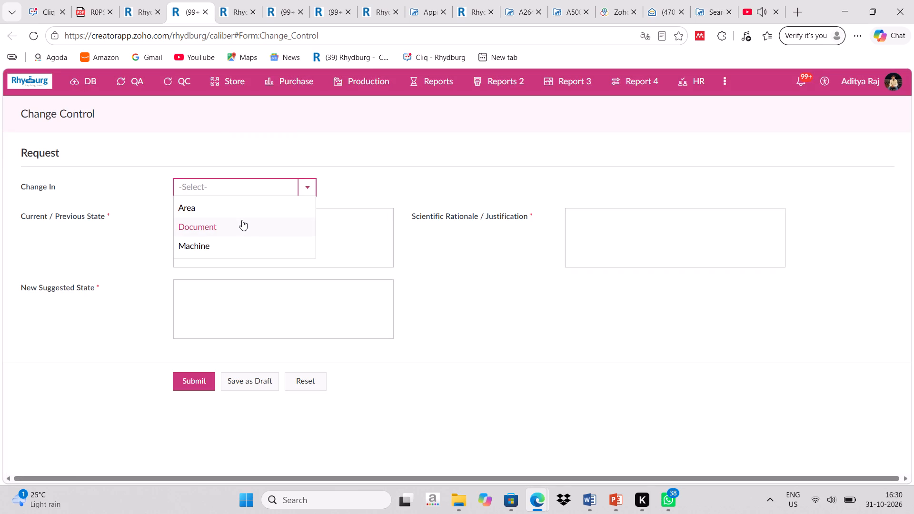
{"action": "left_click", "coordinate": [242, 220]}
{"action": "left_click", "coordinate": [242, 220]}
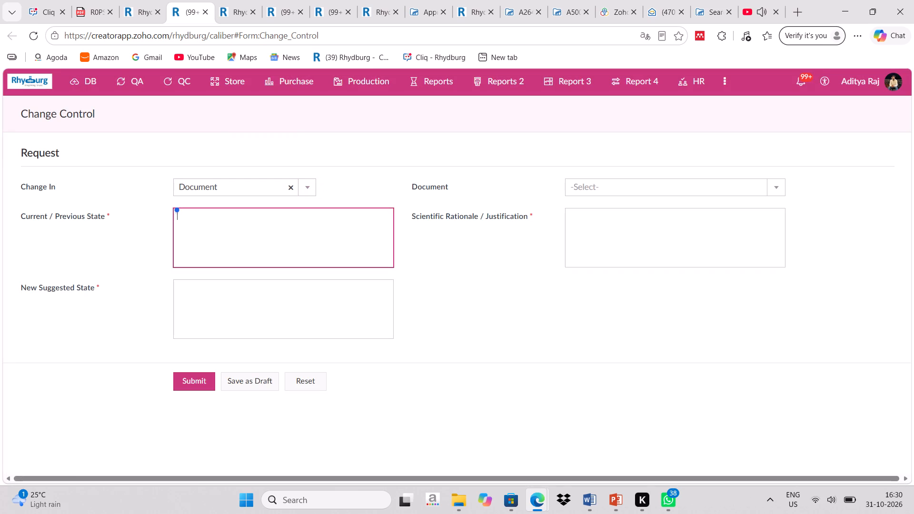
{"action": "key", "text": "ctrl+v"}
{"action": "key", "text": "BackSpace"}
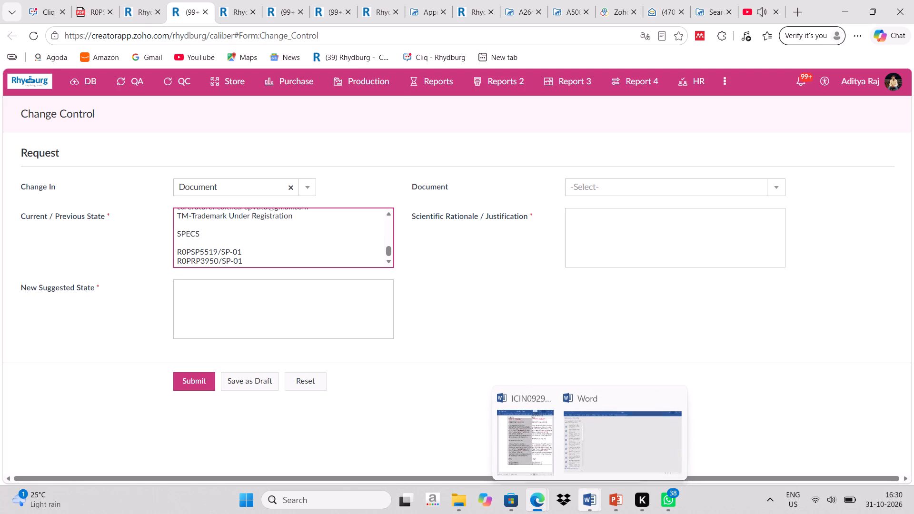
Copy the Curimol-T cell of Word's NEW column into New Suggested State on the Change Control form, removing the trailing blank line.
{"action": "left_click", "coordinate": [543, 448]}
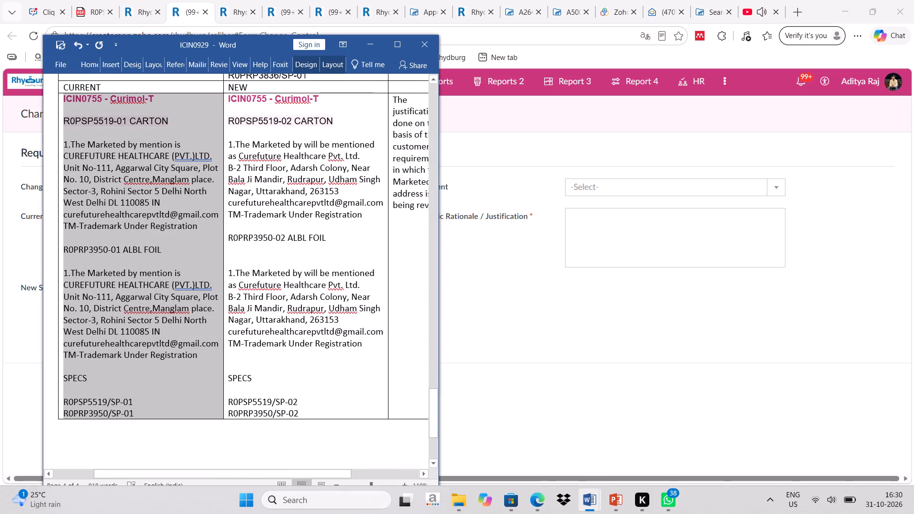
{"action": "scroll", "coordinate": [265, 259], "scroll_direction": "up", "scroll_amount": 1}
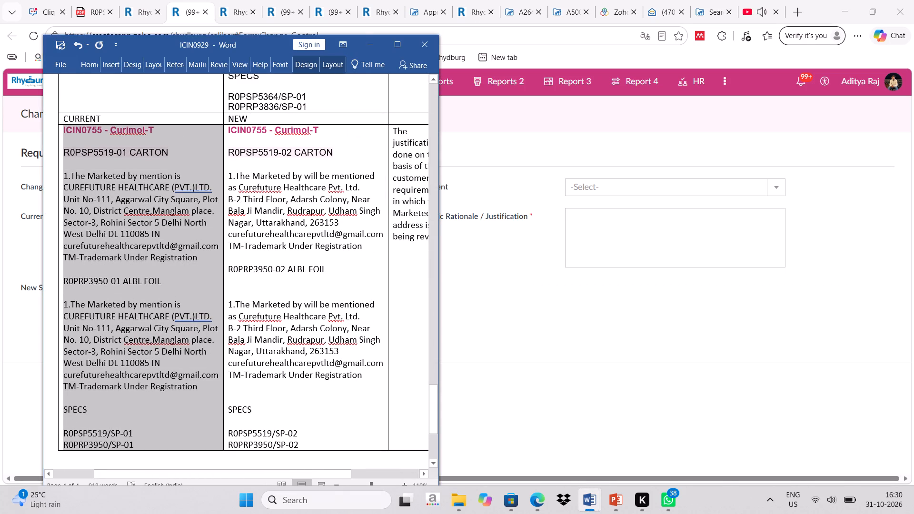
{"action": "left_click", "coordinate": [225, 132]}
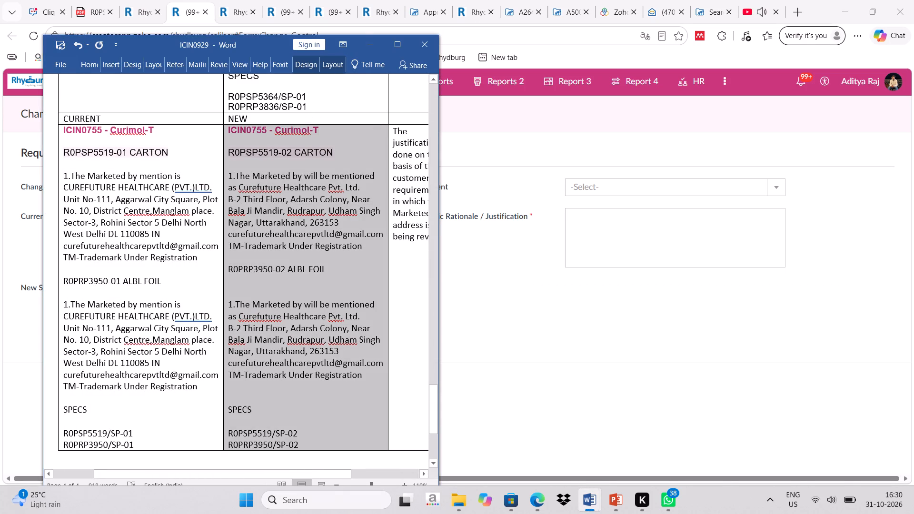
{"action": "key", "text": "ctrl+c"}
{"action": "left_click", "coordinate": [360, 43]}
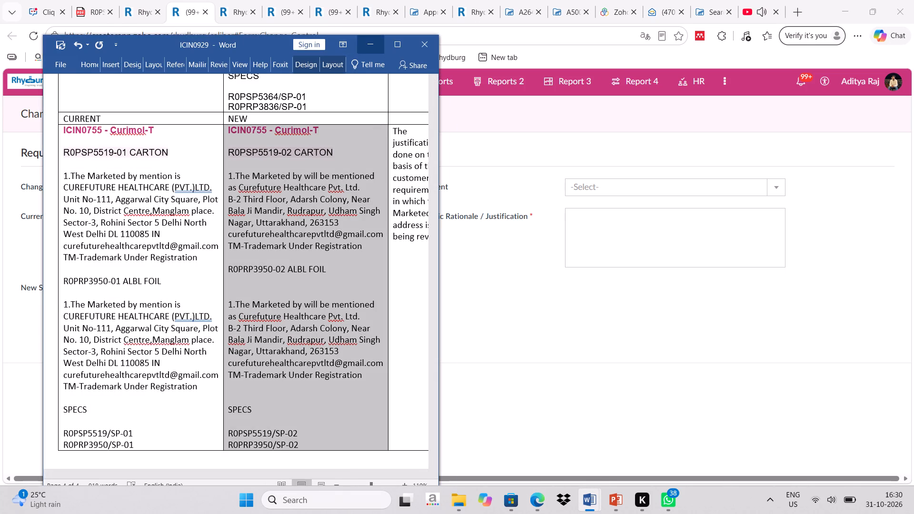
{"action": "left_click", "coordinate": [213, 286]}
{"action": "key", "text": "ctrl+v"}
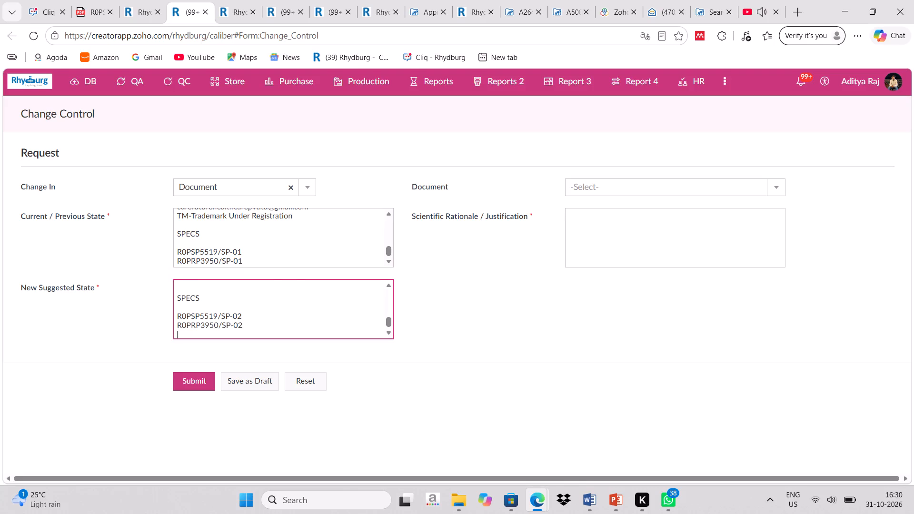
{"action": "key", "text": "BackSpace"}
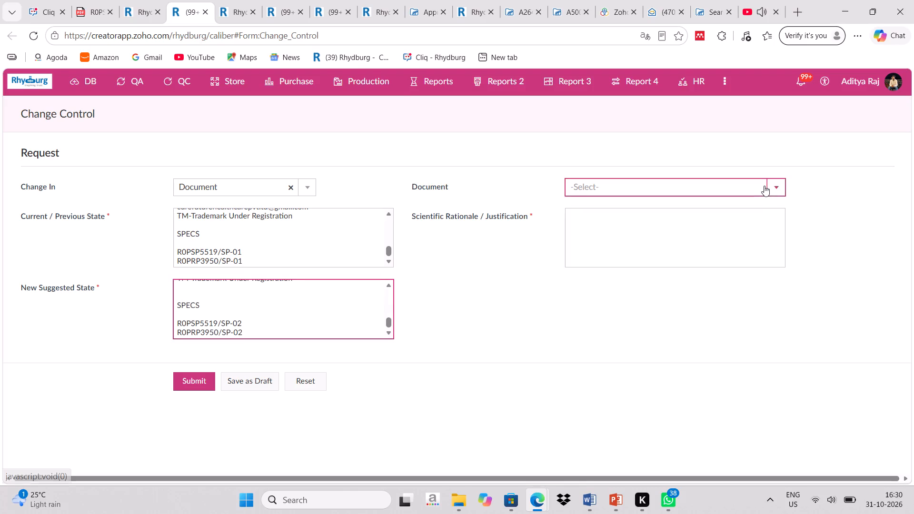
Choose Artwork as the Document for the Change Control request.
{"action": "left_click", "coordinate": [781, 187]}
{"action": "left_click", "coordinate": [627, 288]}
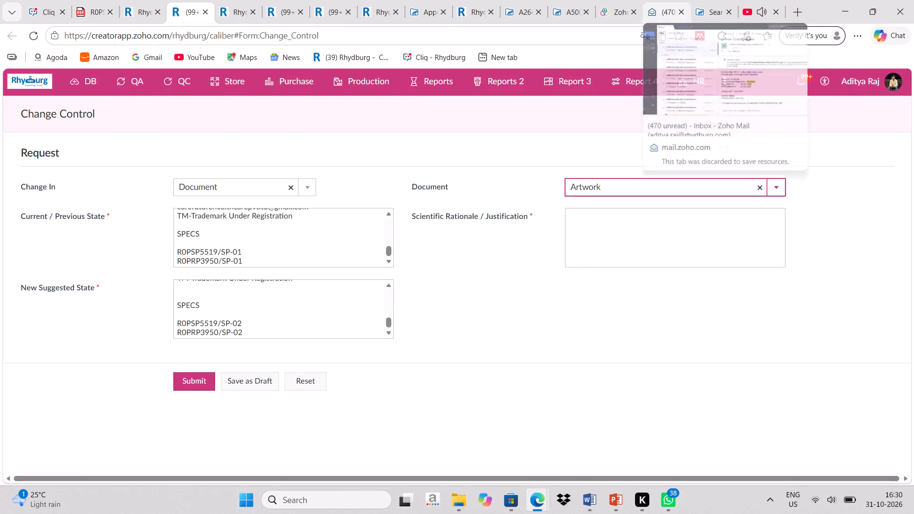
{"action": "left_click", "coordinate": [135, 10]}
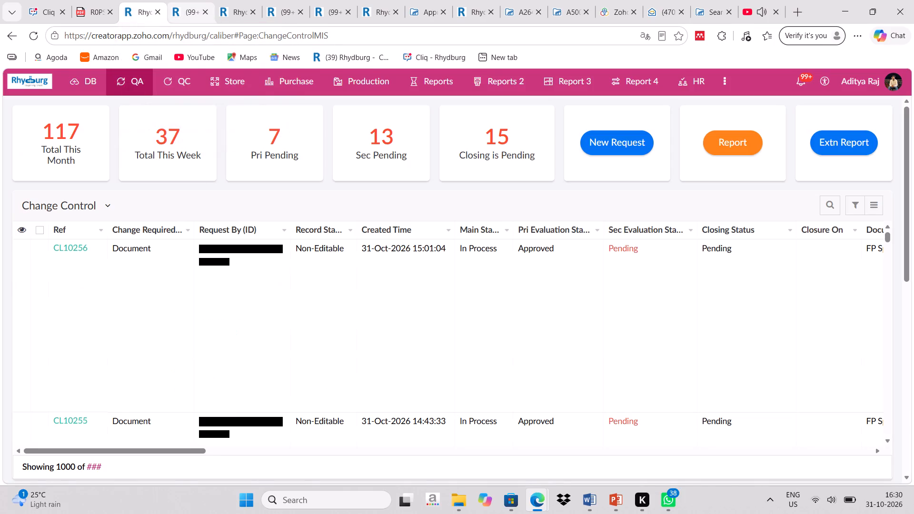
{"action": "left_click", "coordinate": [185, 10]}
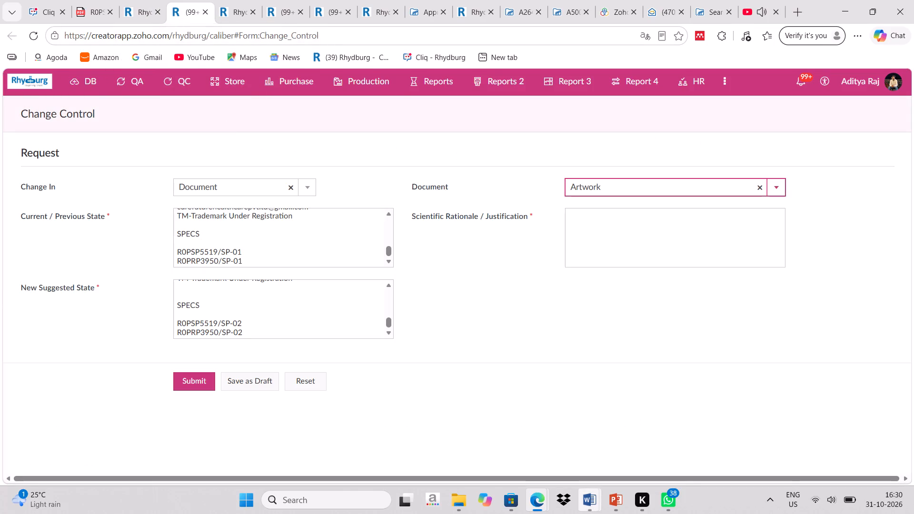
Copy the Curimol-T justification cell from the Word table into Scientific Rationale / Justification on the Change Control form.
{"action": "left_click", "coordinate": [533, 437]}
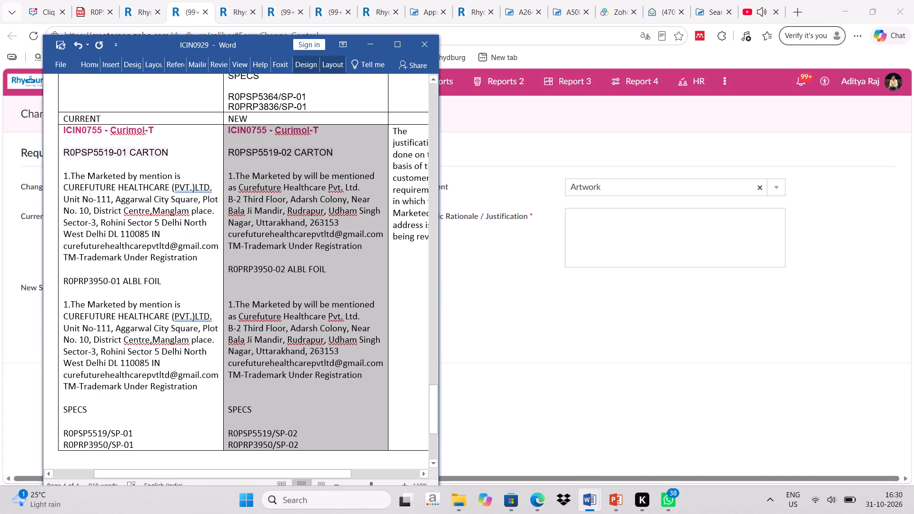
{"action": "scroll", "coordinate": [411, 305], "scroll_direction": "left", "scroll_amount": 2}
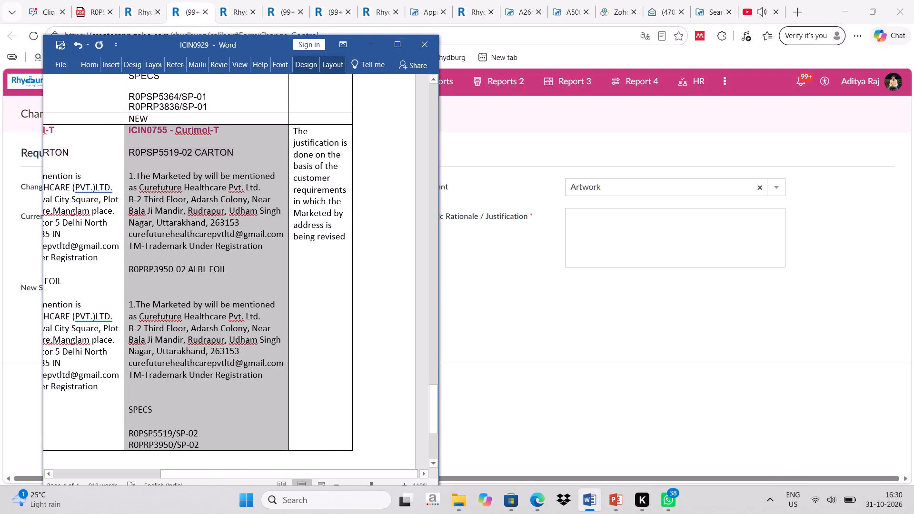
{"action": "left_click", "coordinate": [293, 133]}
{"action": "left_click", "coordinate": [290, 131]}
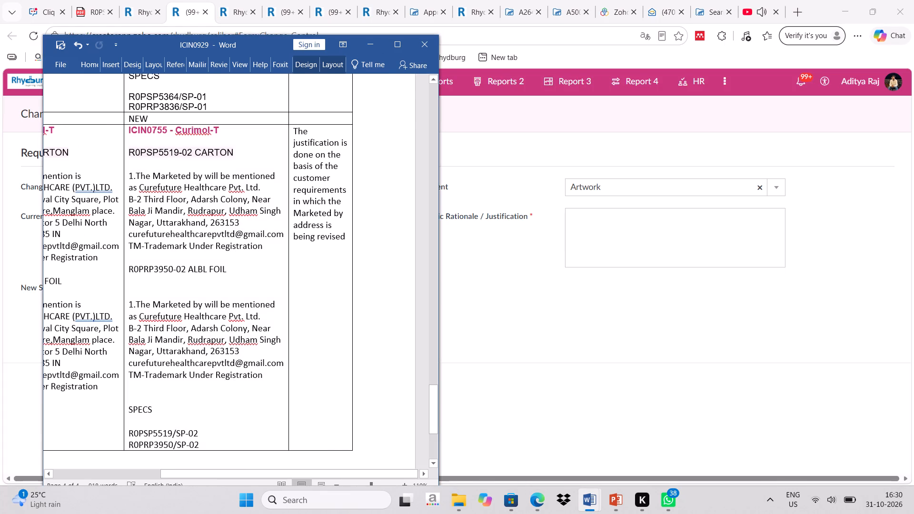
{"action": "key", "text": "ctrl+c"}
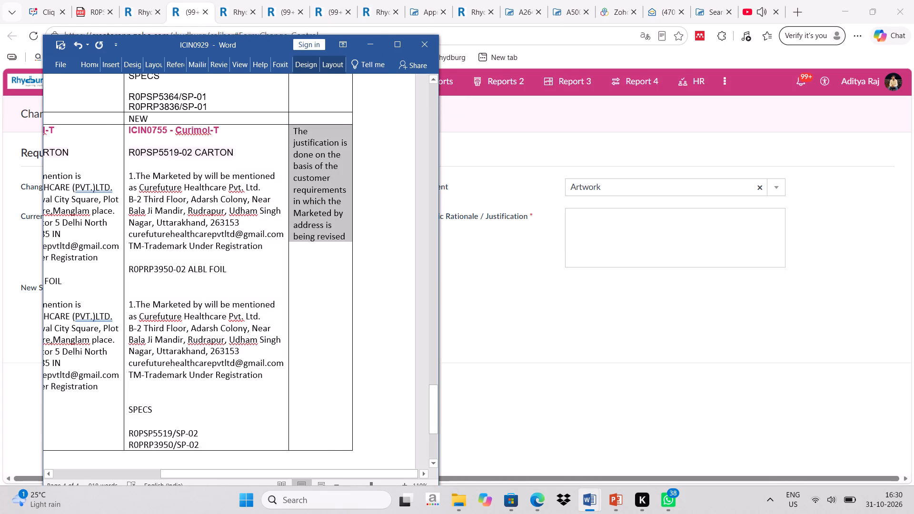
{"action": "left_click", "coordinate": [366, 43]}
{"action": "left_click", "coordinate": [585, 231]}
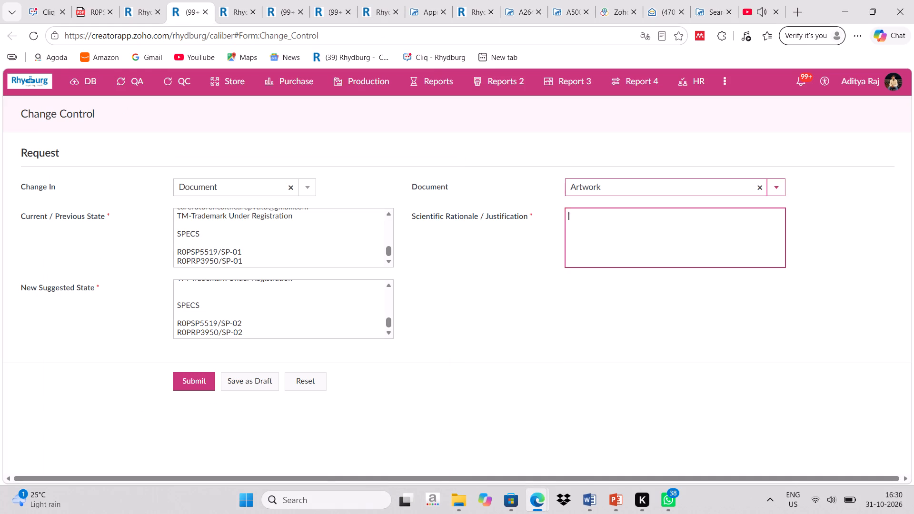
{"action": "key", "text": "ctrl+v"}
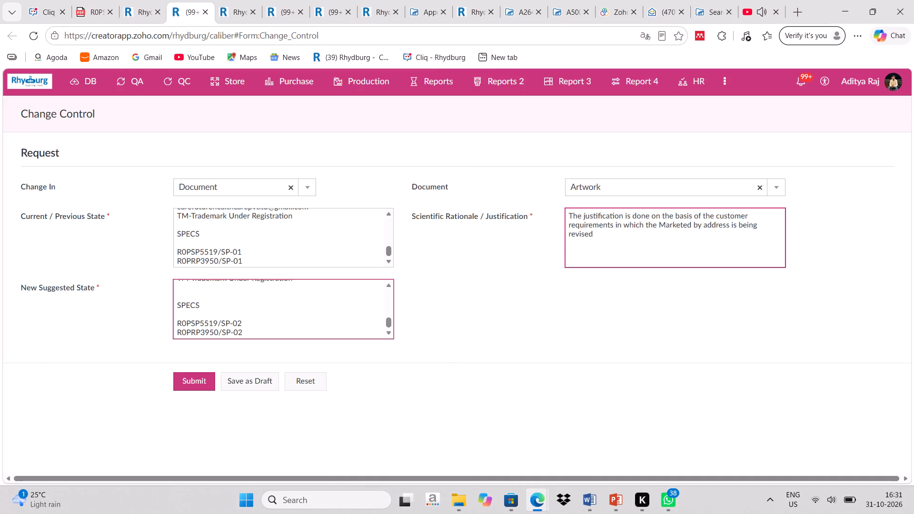
Review the new and current state entries from their beginnings and submit the Change Control request.
{"action": "scroll", "coordinate": [285, 336], "scroll_direction": "up", "scroll_amount": 2}
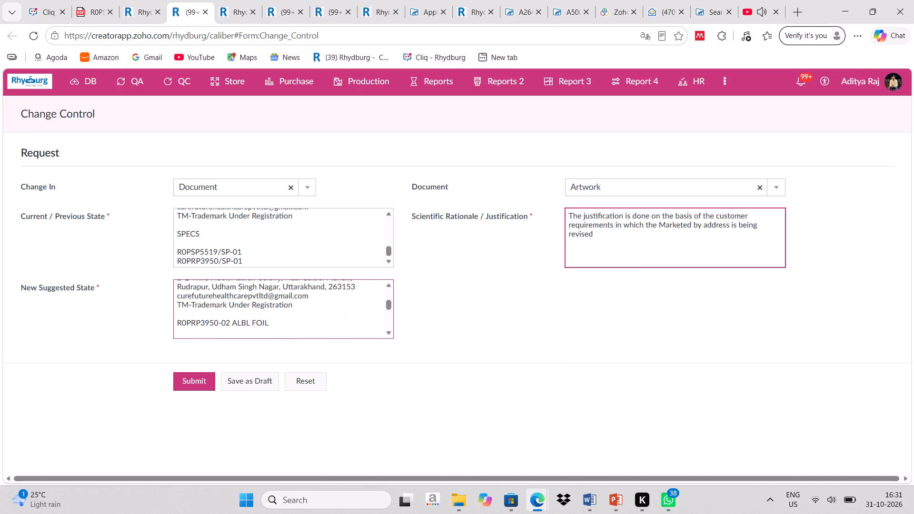
{"action": "scroll", "coordinate": [285, 267], "scroll_direction": "up", "scroll_amount": 4}
{"action": "scroll", "coordinate": [387, 226], "scroll_direction": "up", "scroll_amount": 3}
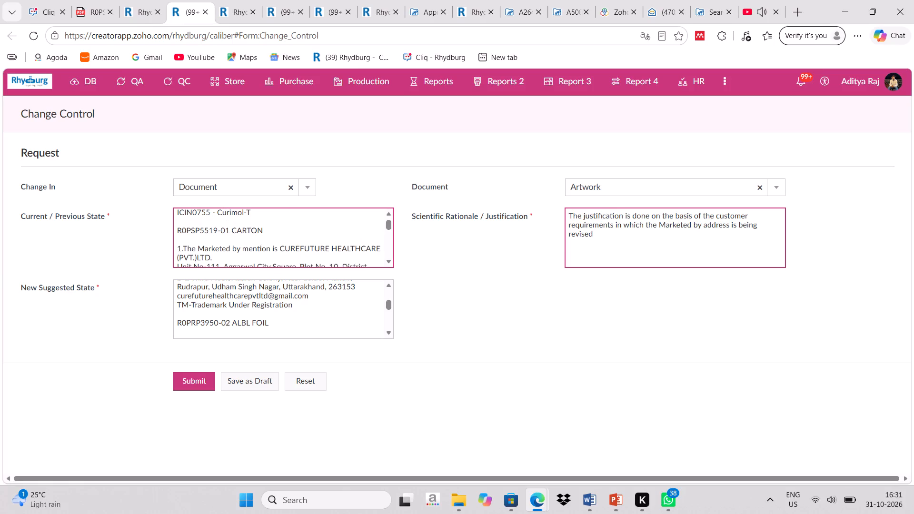
{"action": "scroll", "coordinate": [341, 245], "scroll_direction": "up", "scroll_amount": 2}
{"action": "left_click", "coordinate": [195, 383]}
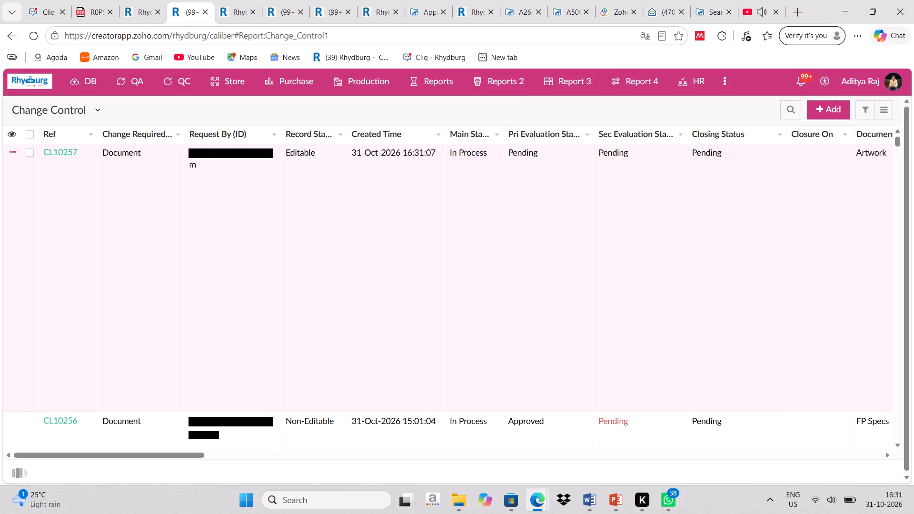
Copy the new request's reference CL10257 and send it to the first colleague under Conversations in Cliq, followed by the message "ARTWORK KRR DO RUN".
{"action": "left_click_drag", "start_coordinate": [41, 152], "coordinate": [80, 154]}
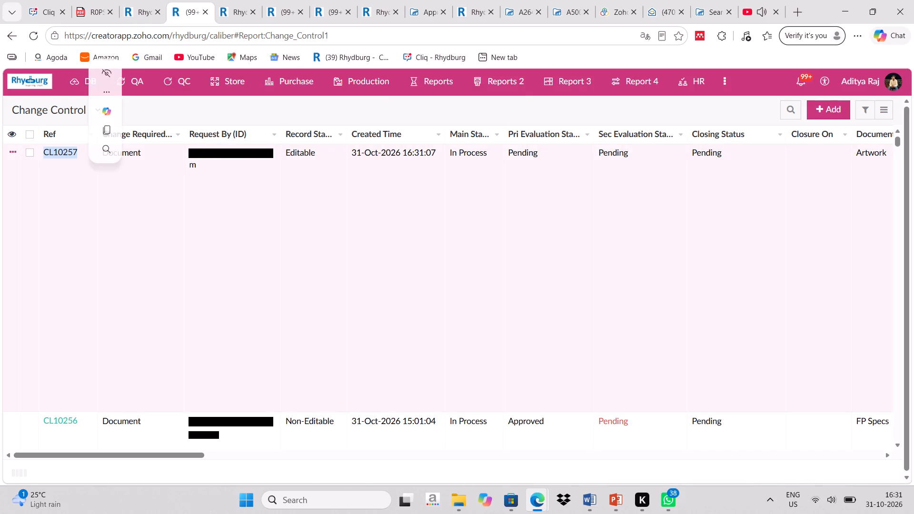
{"action": "left_click", "coordinate": [111, 131]}
{"action": "left_click", "coordinate": [44, 0]}
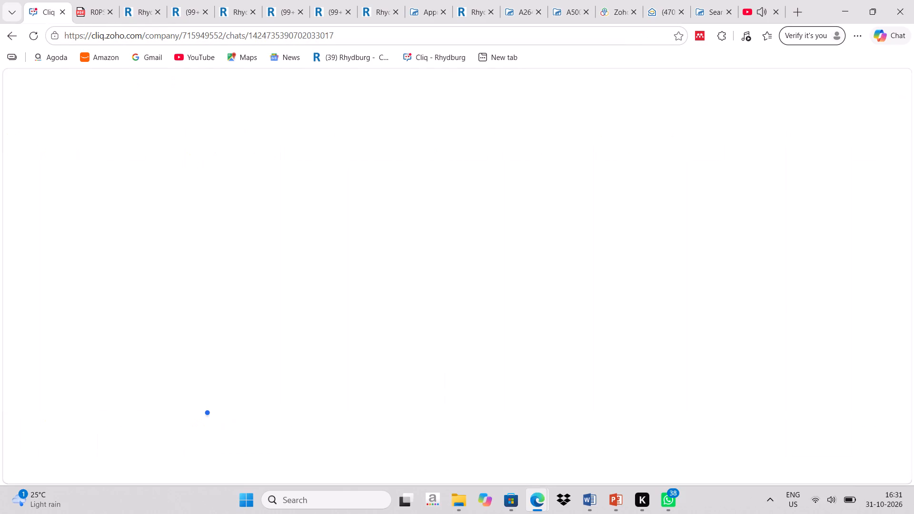
{"action": "left_click", "coordinate": [79, 237]}
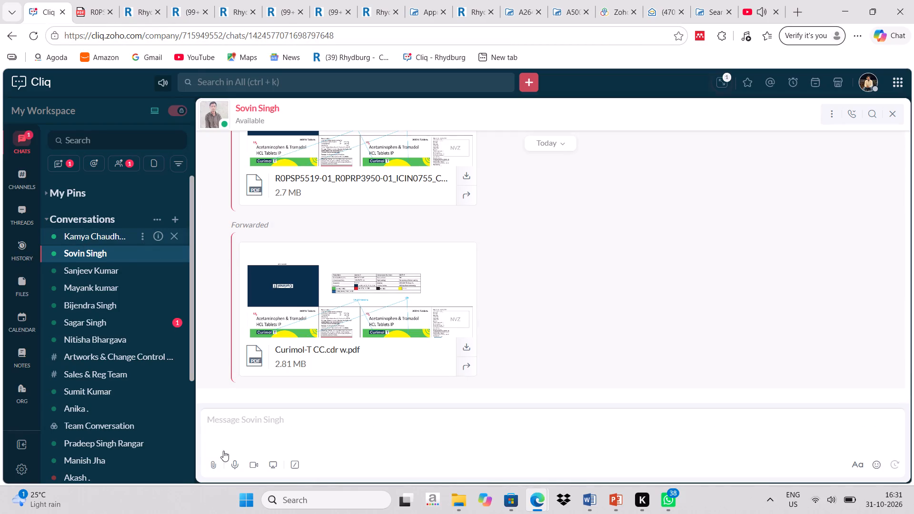
{"action": "key", "text": "ctrl+v"}
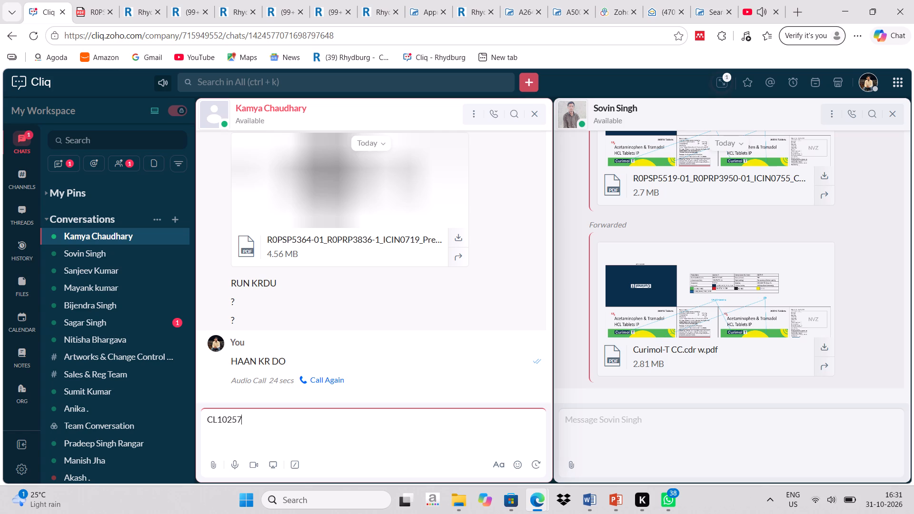
{"action": "key", "text": "Return"}
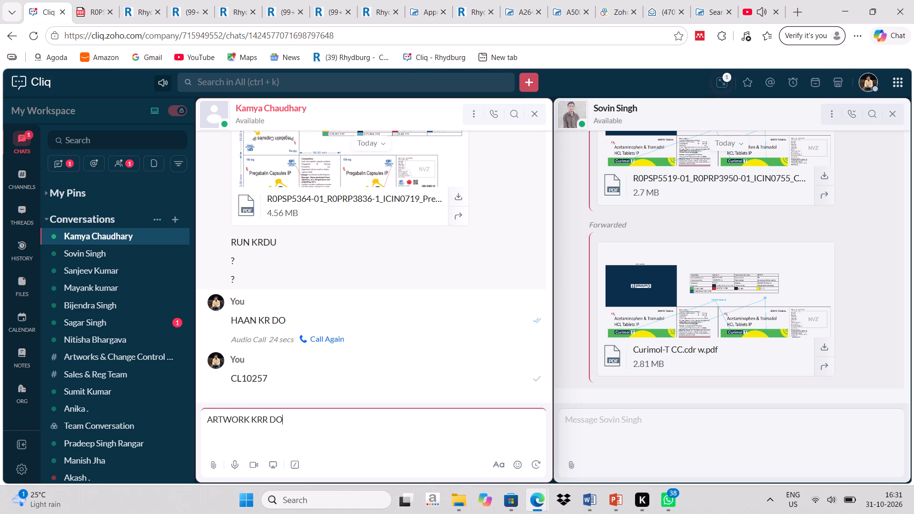
{"action": "key", "text": "Return"}
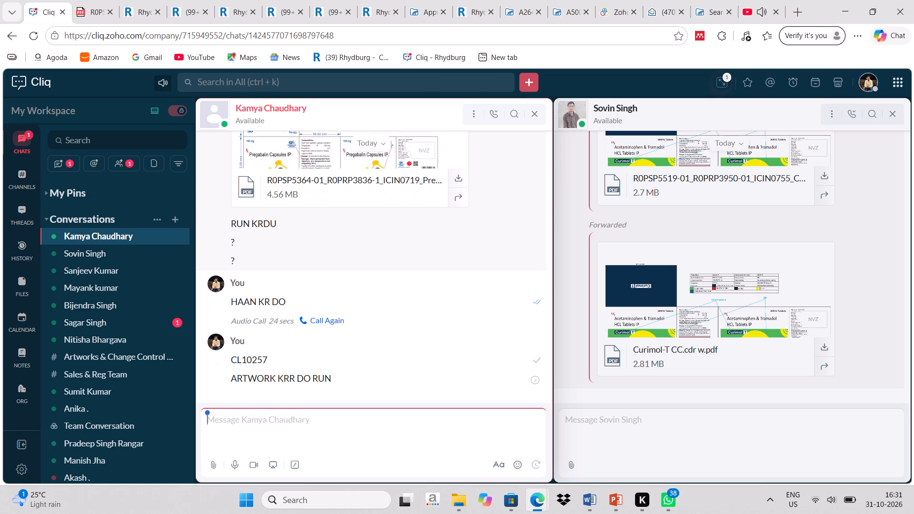
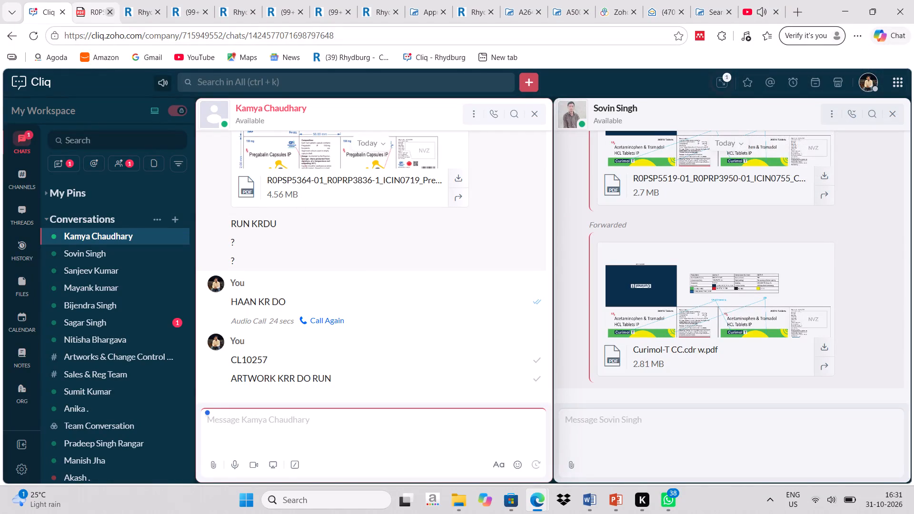
Switch from Cliq back to the Change Control request list in Caliber.
{"action": "left_click", "coordinate": [137, 10]}
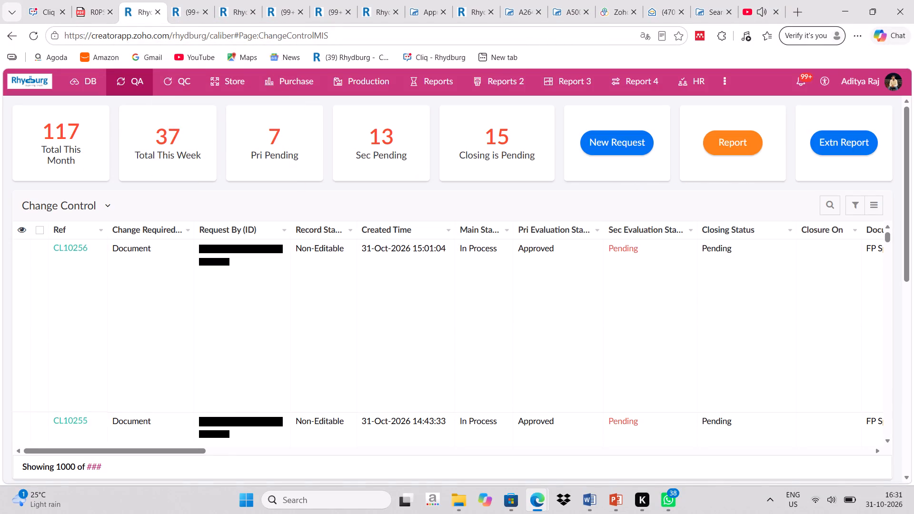
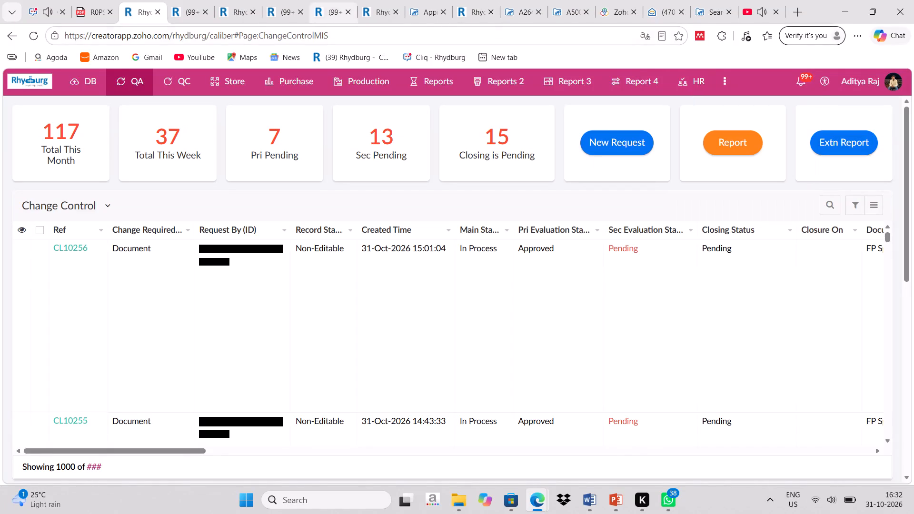
Switch to Cliq and check the colleague's reply about running the artwork for CL10257.
{"action": "left_click", "coordinate": [52, 10]}
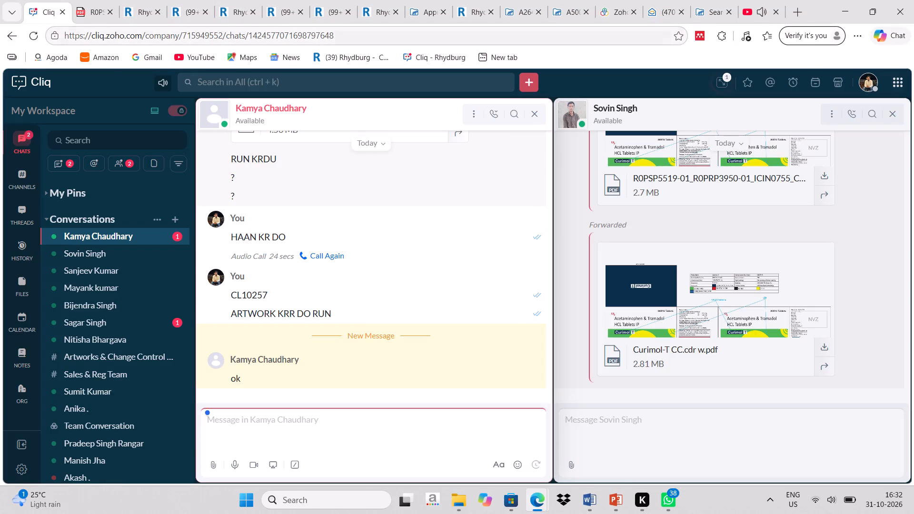
{"action": "left_click", "coordinate": [418, 8]}
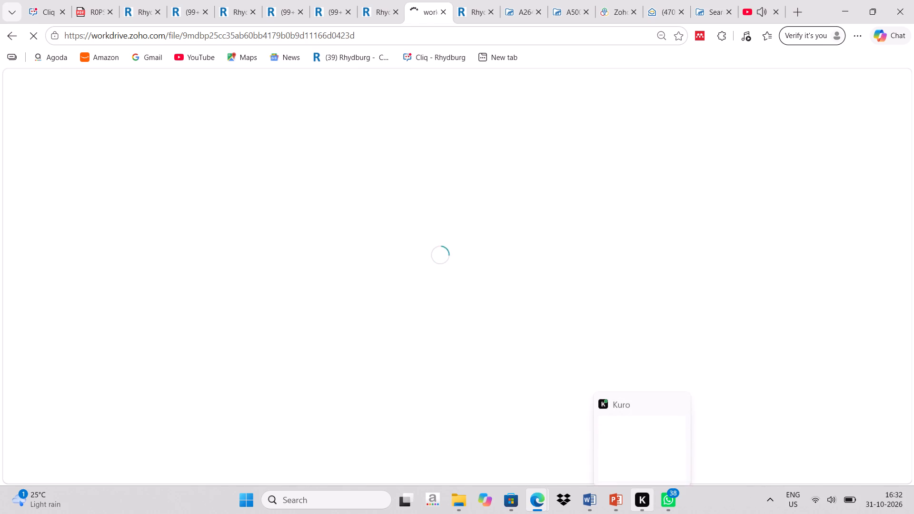
Switch to YouTube and play the Tips Official dance song from the Mix – 295 (Official Audio) playlist.
{"action": "left_click", "coordinate": [769, 10]}
{"action": "left_click", "coordinate": [869, 5]}
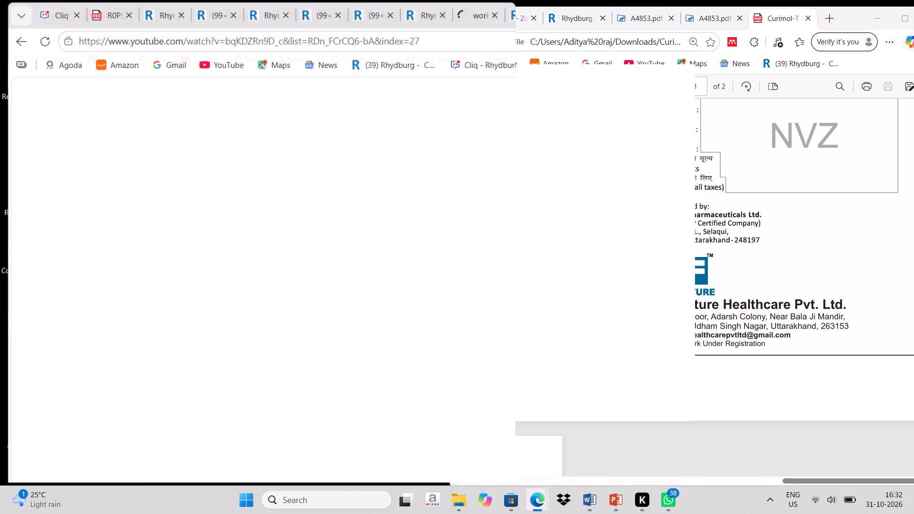
{"action": "scroll", "coordinate": [290, 218], "scroll_direction": "down", "scroll_amount": 4}
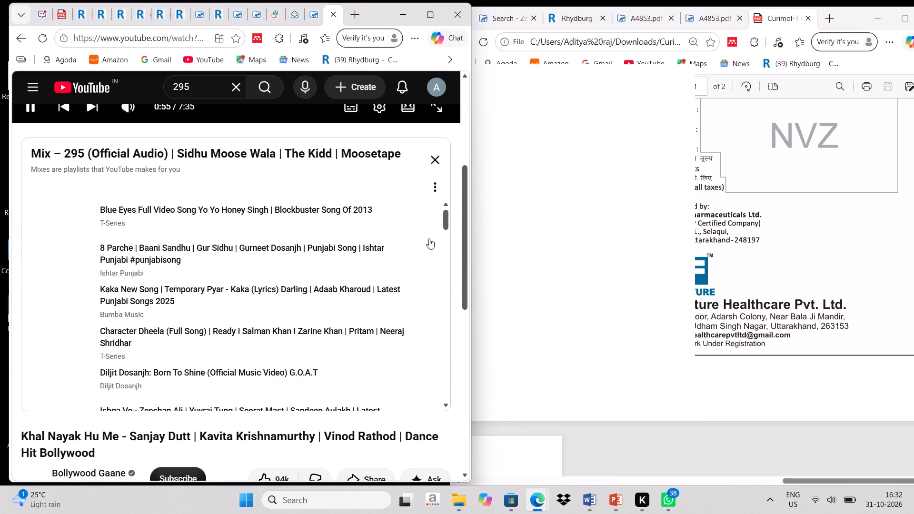
{"action": "scroll", "coordinate": [233, 289], "scroll_direction": "down", "scroll_amount": 1}
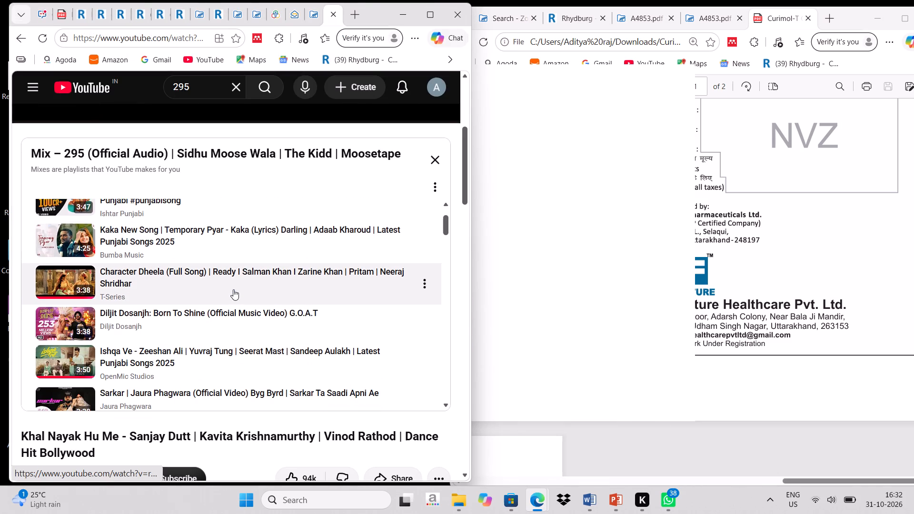
{"action": "scroll", "coordinate": [233, 289], "scroll_direction": "down", "scroll_amount": 2}
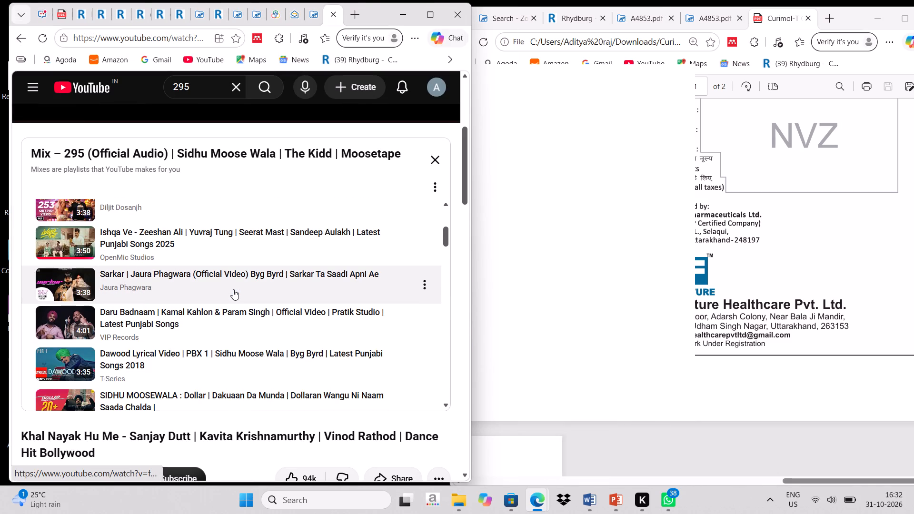
{"action": "scroll", "coordinate": [233, 289], "scroll_direction": "down", "scroll_amount": 4}
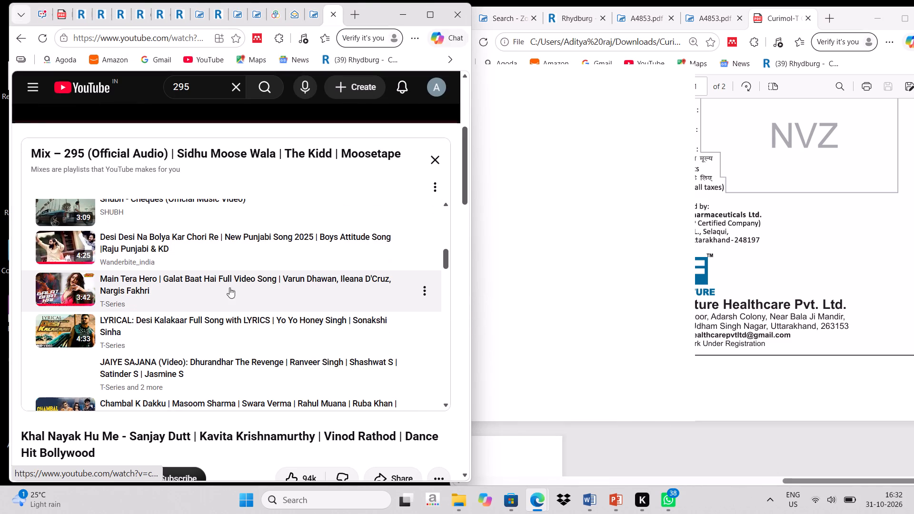
{"action": "scroll", "coordinate": [189, 309], "scroll_direction": "down", "scroll_amount": 5}
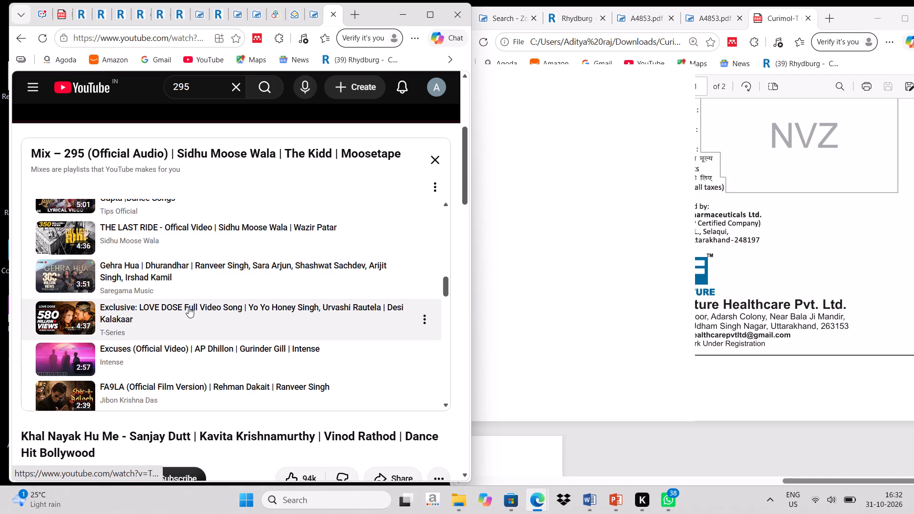
{"action": "scroll", "coordinate": [189, 303], "scroll_direction": "up", "scroll_amount": 1}
{"action": "left_click", "coordinate": [137, 251]}
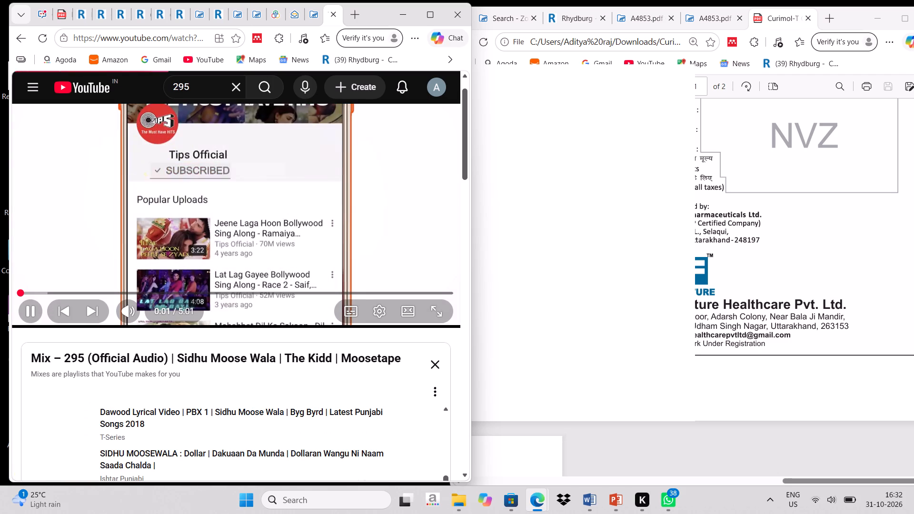
Maximize the browser window and return to the Change Control request list in Caliber.
{"action": "left_click", "coordinate": [164, 5]}
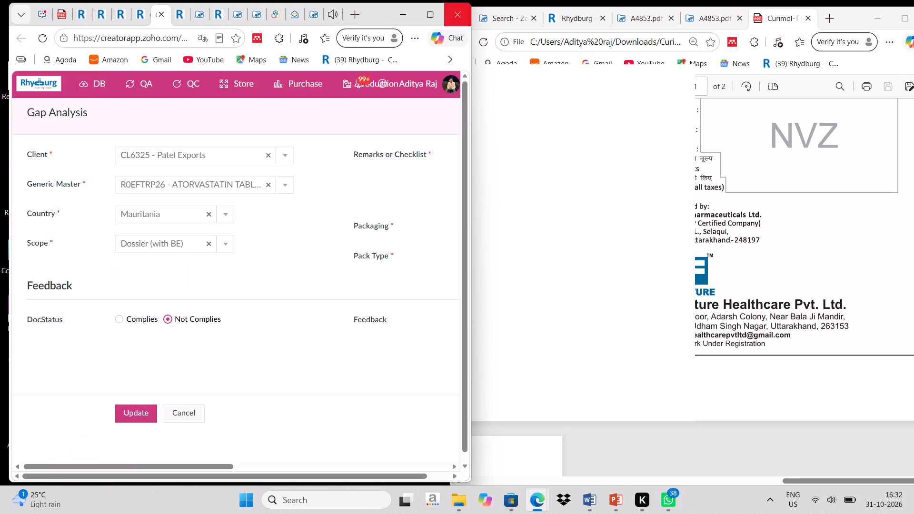
{"action": "left_click", "coordinate": [430, 11]}
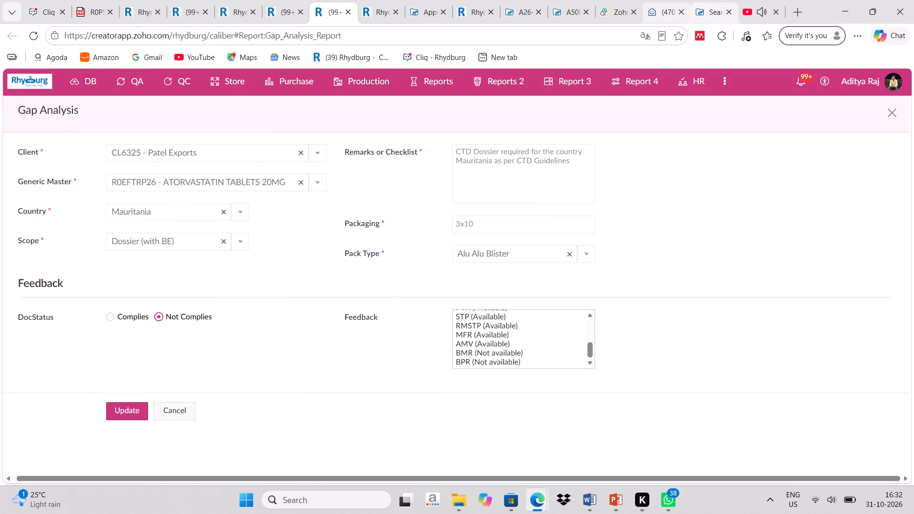
{"action": "left_click", "coordinate": [609, 6]}
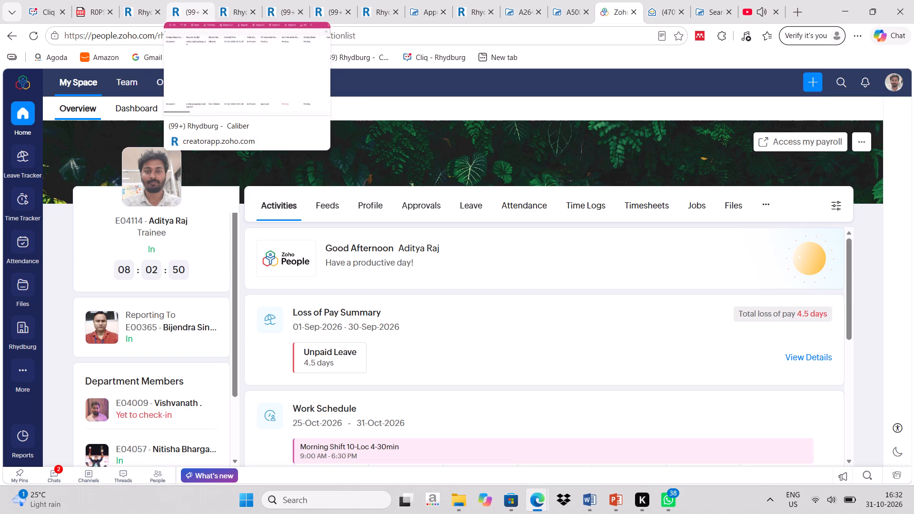
{"action": "left_click", "coordinate": [130, 9]}
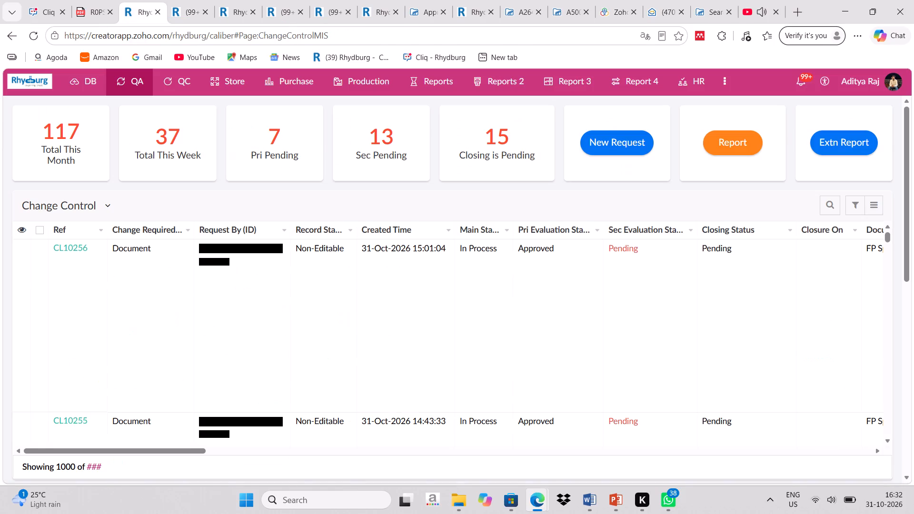
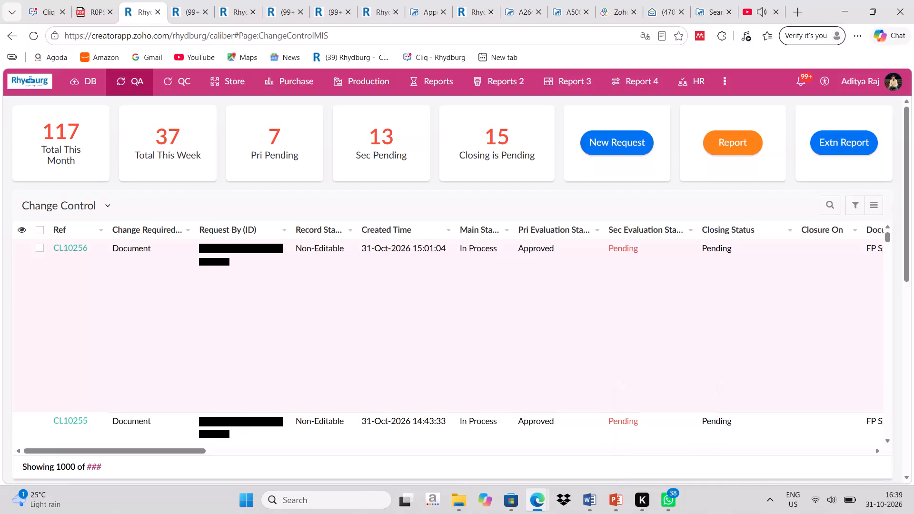
Switch to Cliq and check the colleague's latest reply about running the artwork for CL10257.
{"action": "left_click", "coordinate": [46, 10]}
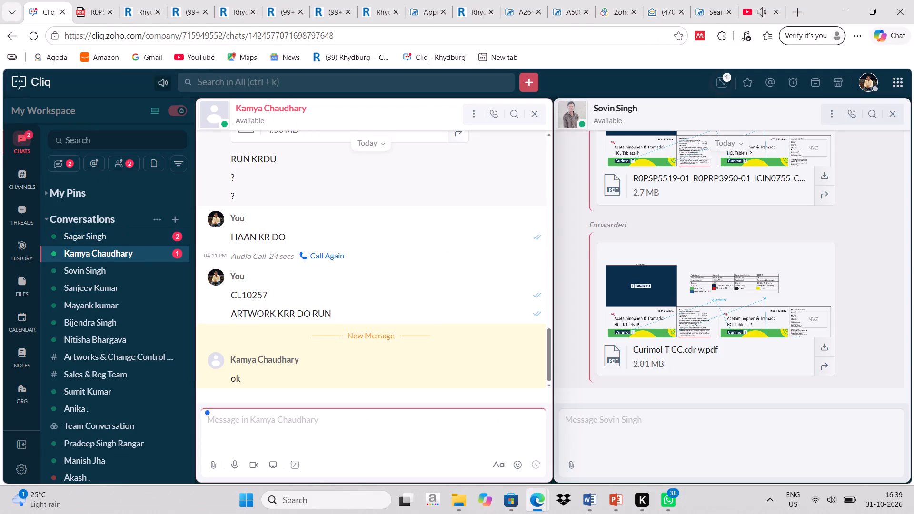
{"action": "scroll", "coordinate": [341, 293], "scroll_direction": "down", "scroll_amount": 5}
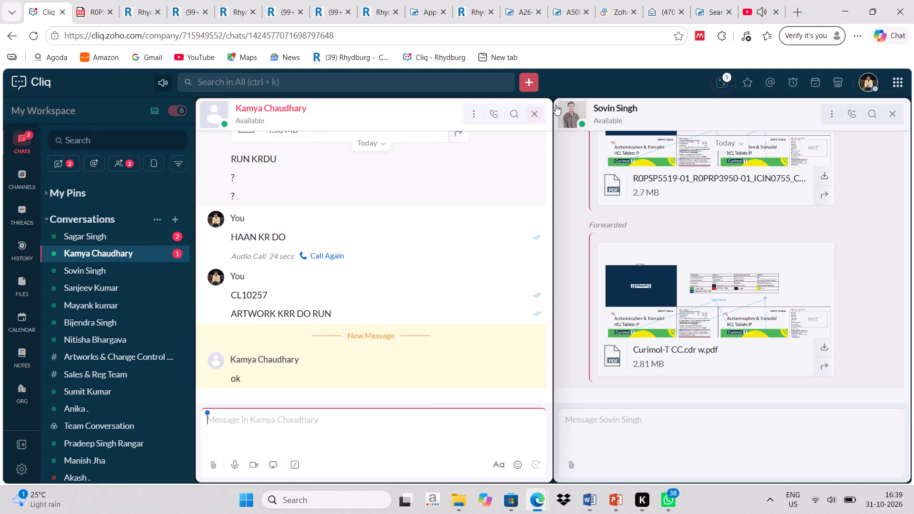
Return to the open Gap Analysis form for Atorvastatin Tablets 20MG, Mauritania, and review its document availability feedback.
{"action": "left_click", "coordinate": [378, 10]}
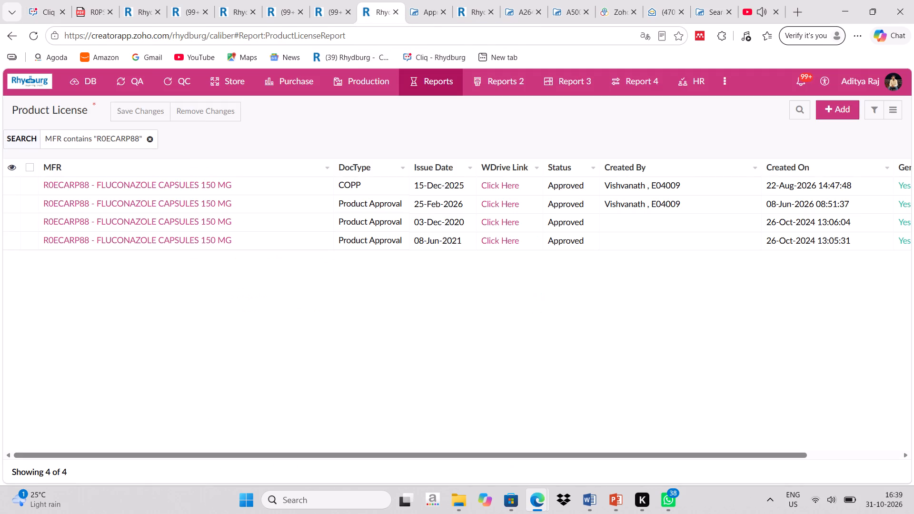
{"action": "left_click", "coordinate": [320, 10]}
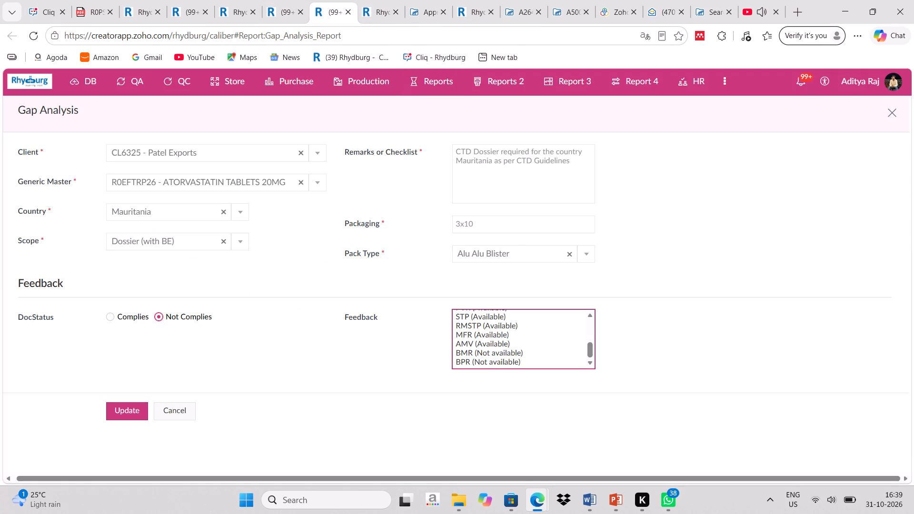
{"action": "scroll", "coordinate": [539, 350], "scroll_direction": "down", "scroll_amount": 2}
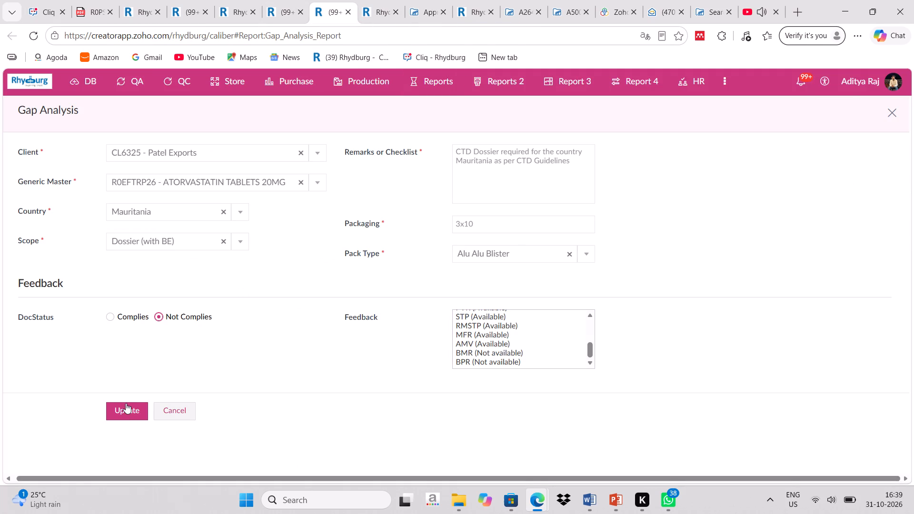
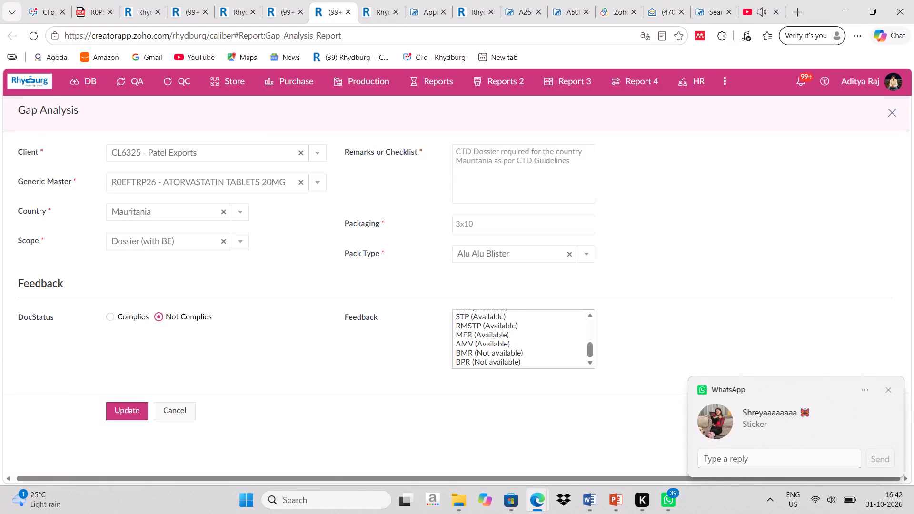
Dismiss the incoming WhatsApp sticker notification covering the Gap Analysis form.
{"action": "left_click", "coordinate": [886, 389]}
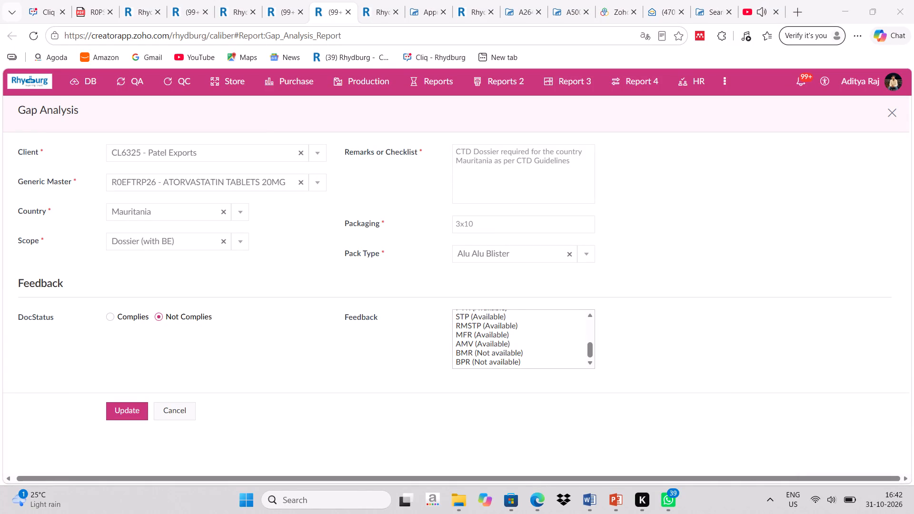
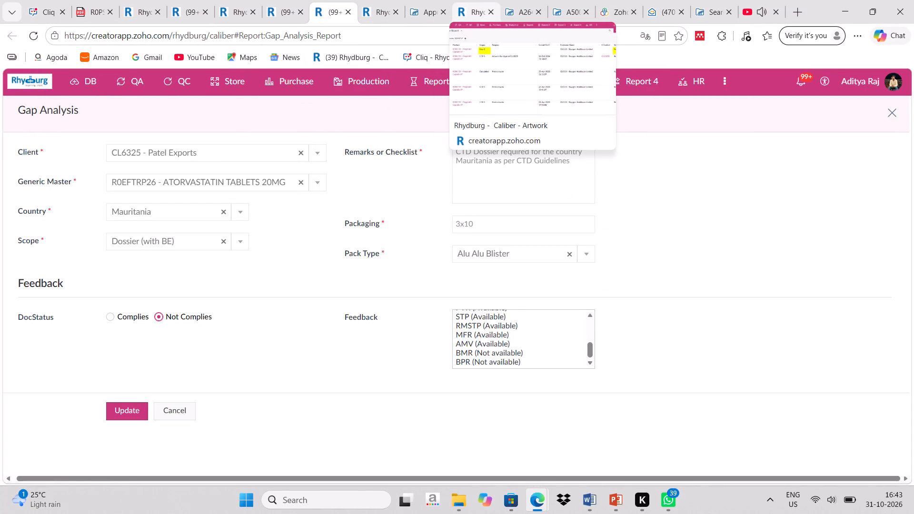
Return to the Curimol-T artwork PDF and examine the composition and Marketed by text on page 2.
{"action": "left_click", "coordinate": [84, 9]}
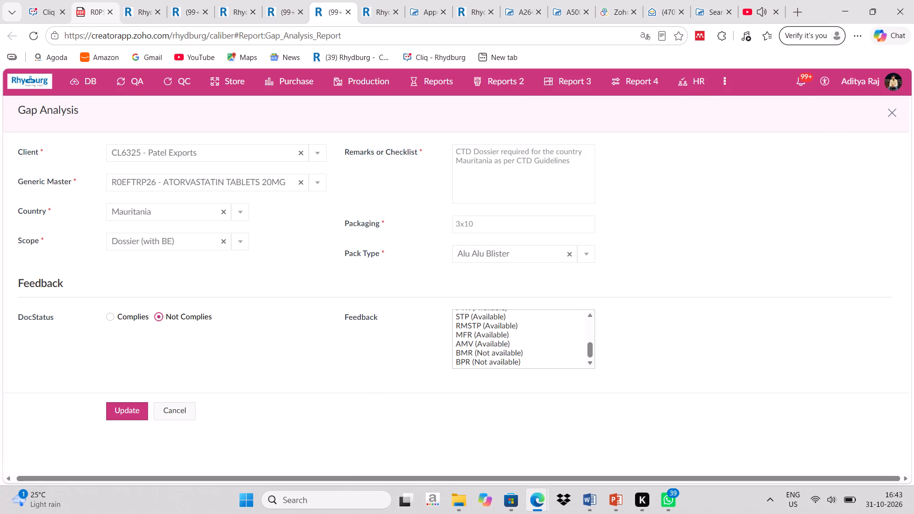
{"action": "scroll", "coordinate": [655, 239], "scroll_direction": "left", "scroll_amount": 1}
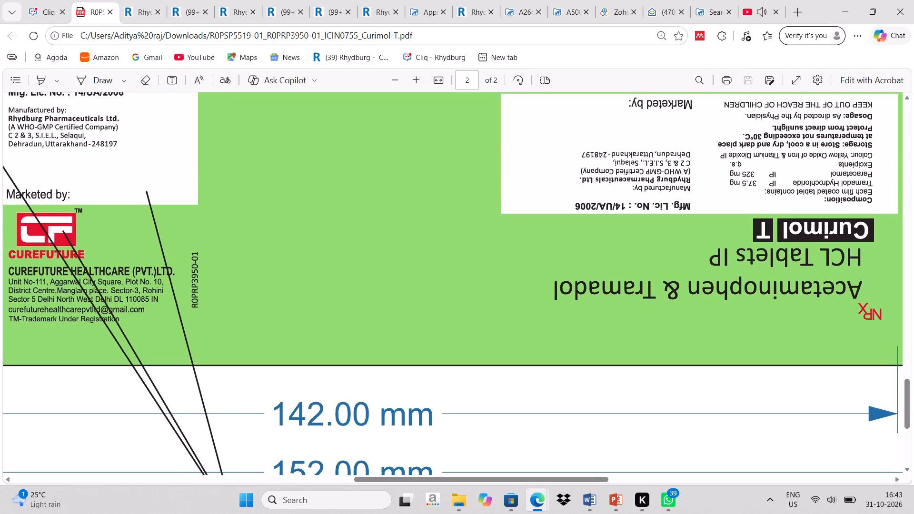
{"action": "scroll", "coordinate": [655, 239], "scroll_direction": "left", "scroll_amount": 2}
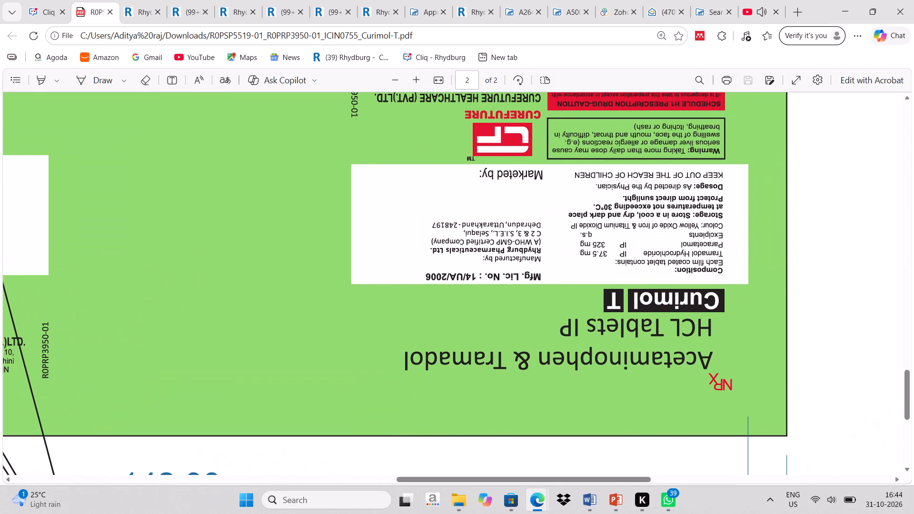
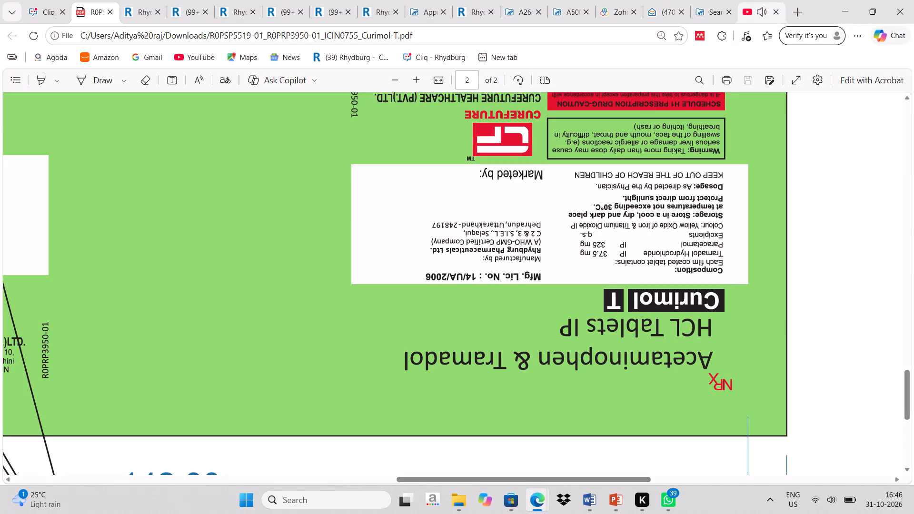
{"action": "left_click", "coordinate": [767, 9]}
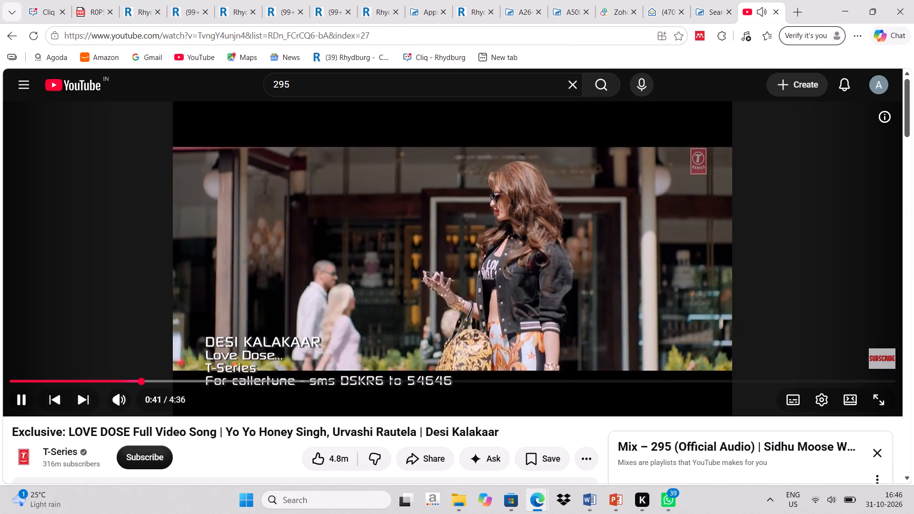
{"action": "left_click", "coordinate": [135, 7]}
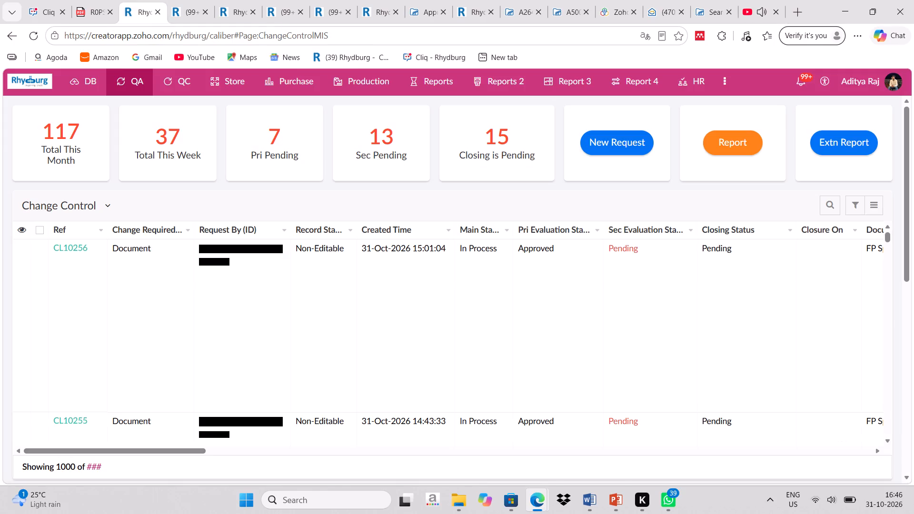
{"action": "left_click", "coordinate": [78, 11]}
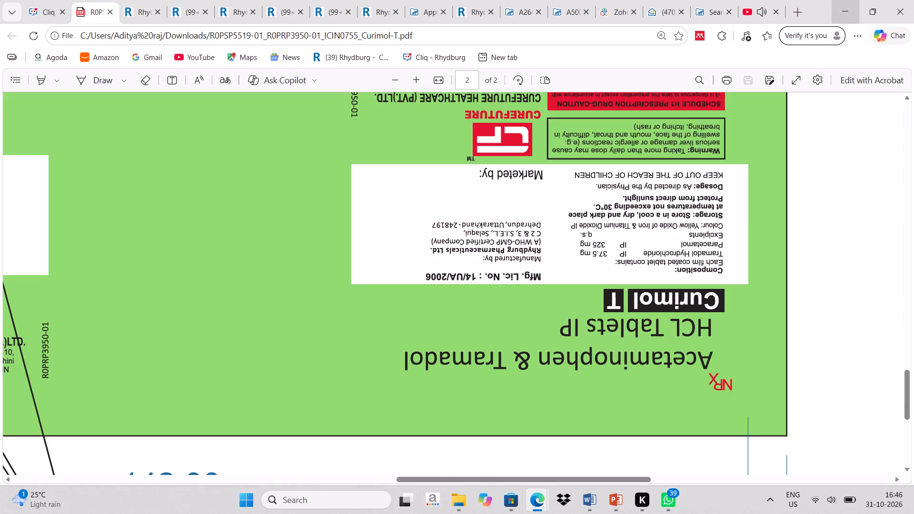